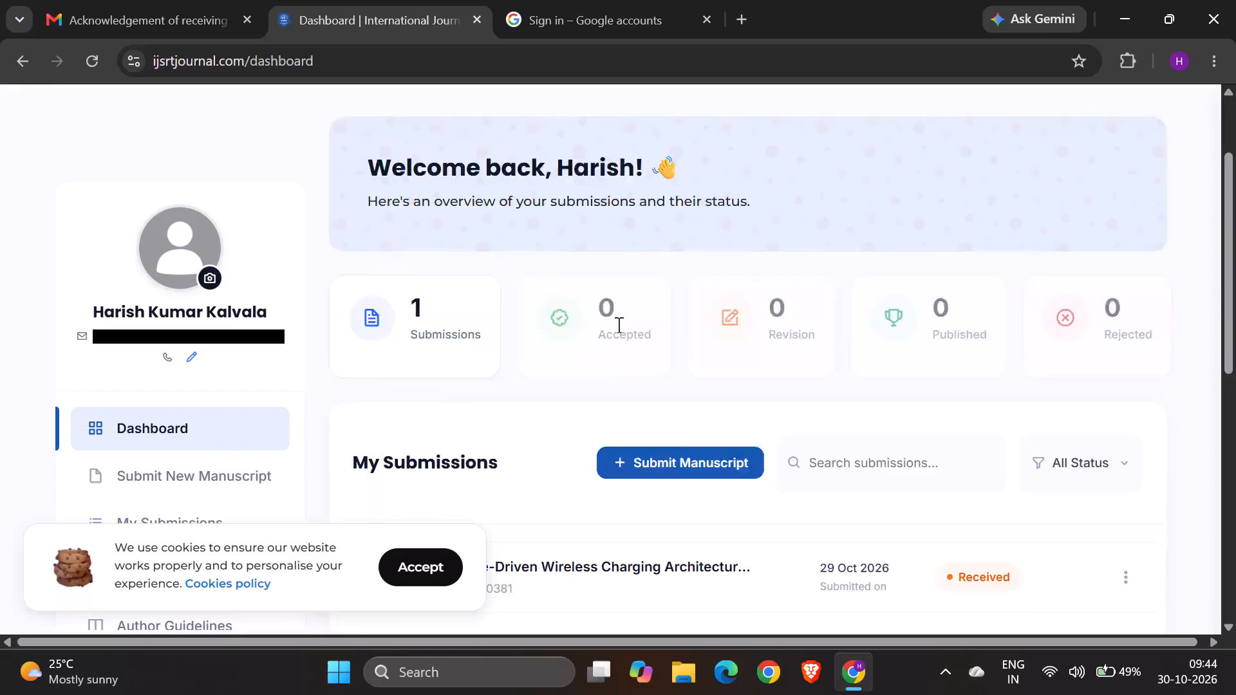
Go to the My Submissions section of the journal dashboard.
scroll(563, 257, down, 2)
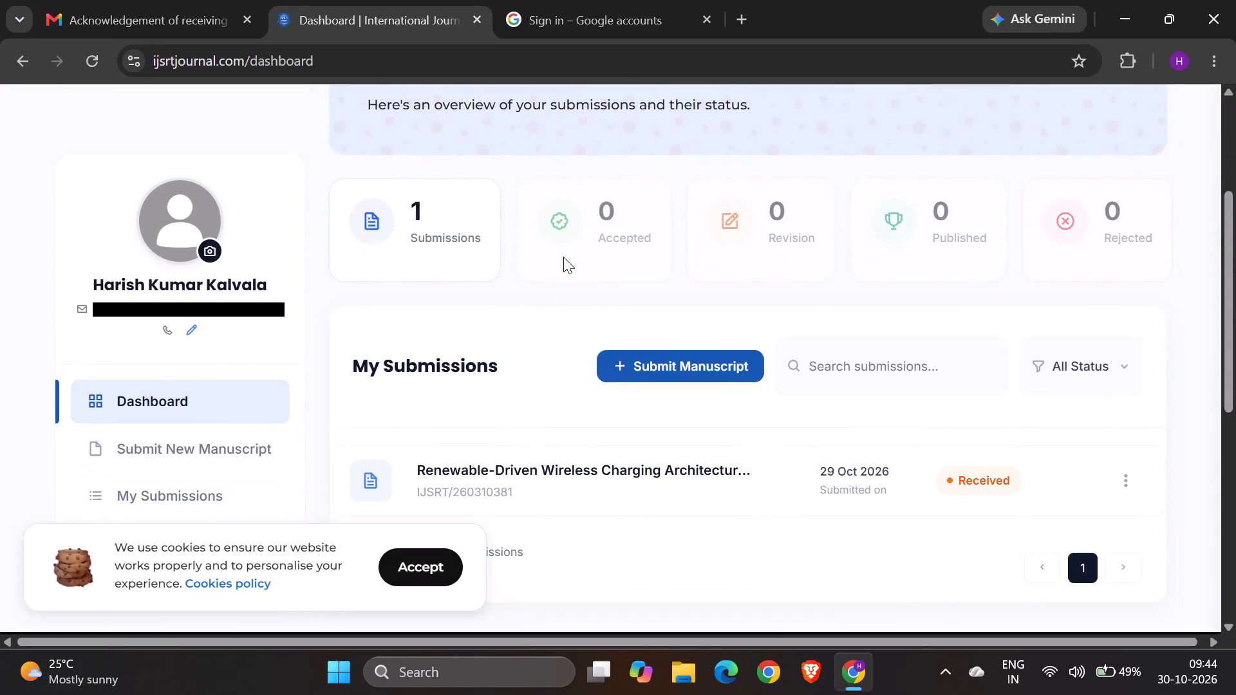
scroll(563, 257, down, 1)
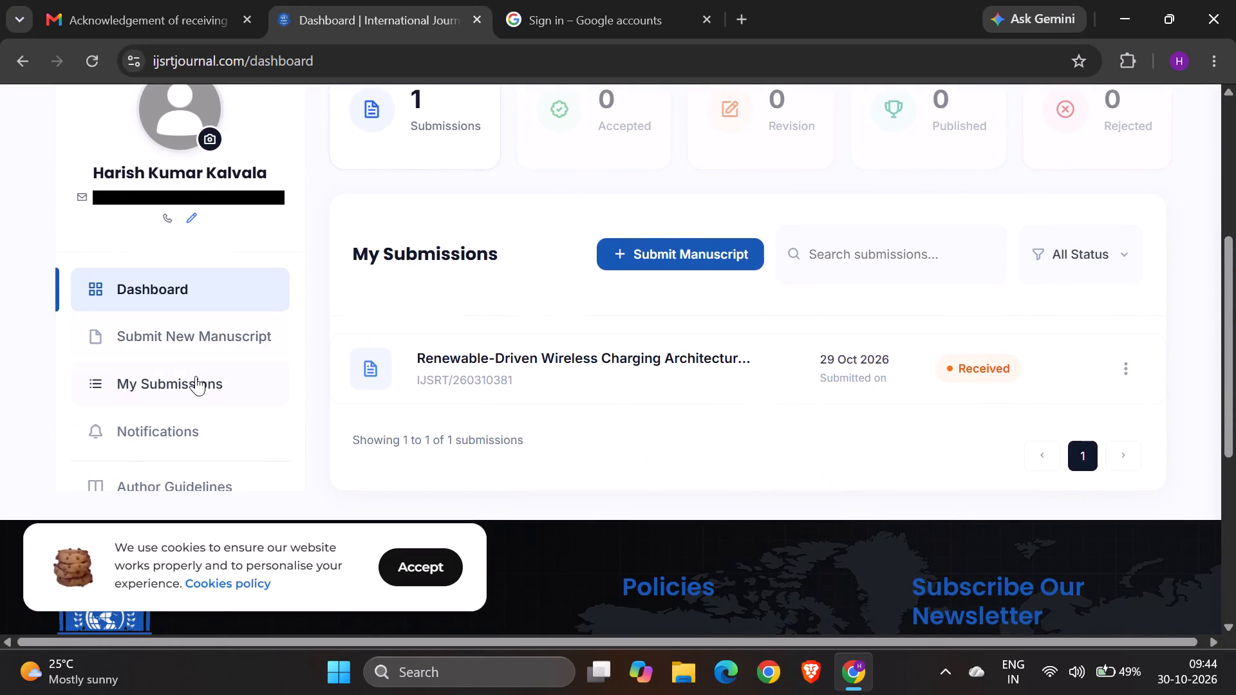
click(194, 380)
Open the details of the manuscript on Renewable-Driven Wireless Charging Architecture, review its status and submission timeline, and close them.
scroll(480, 424, down, 2)
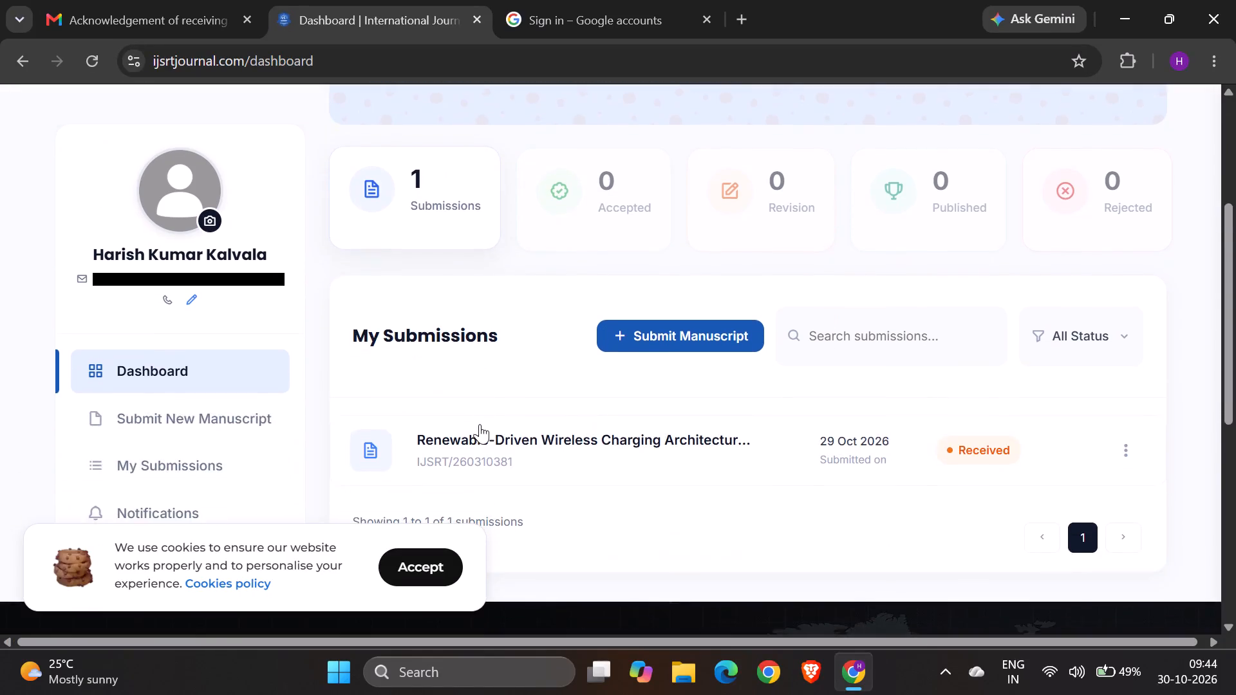
scroll(480, 424, down, 1)
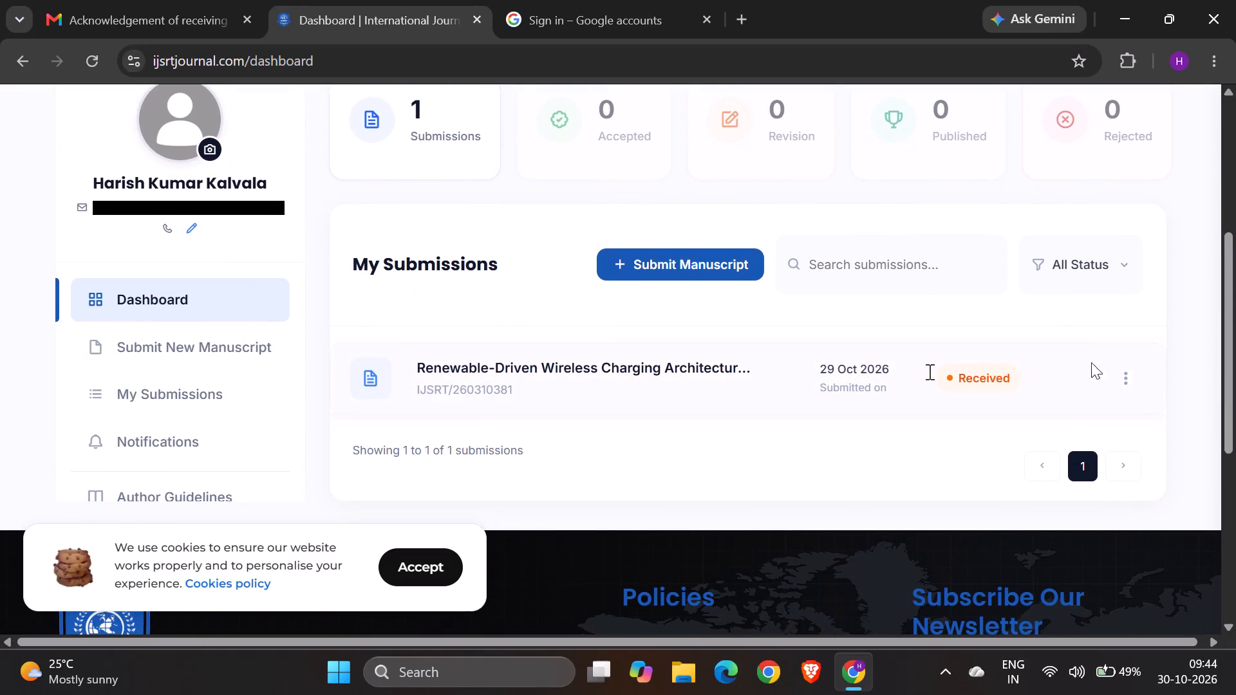
click(1116, 378)
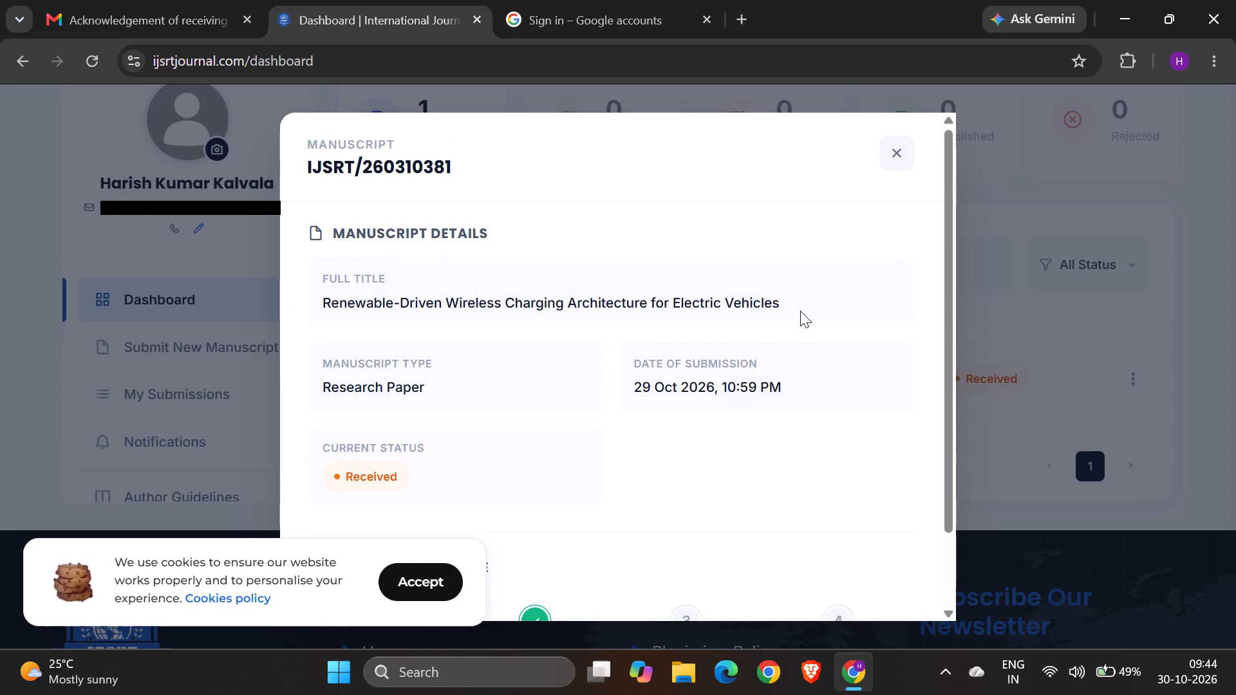
scroll(800, 311, down, 3)
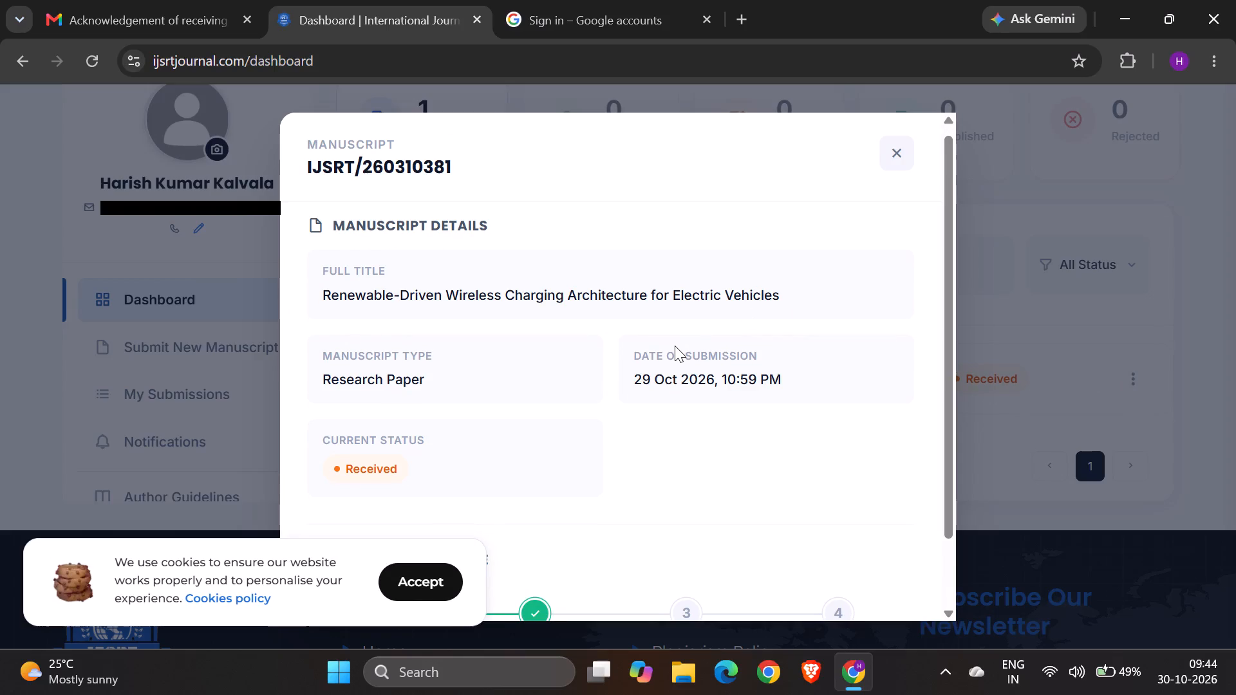
scroll(675, 346, down, 2)
click(908, 155)
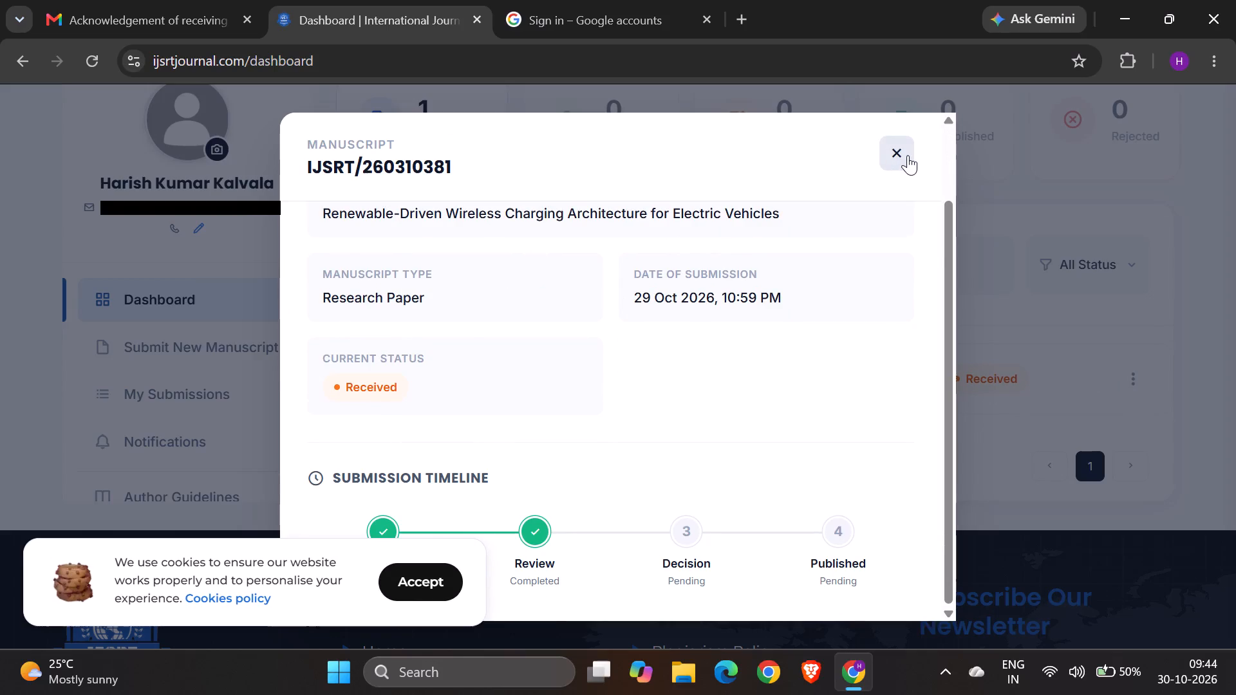
Return to the top of the dashboard page and minimize the browser window.
scroll(813, 179, up, 3)
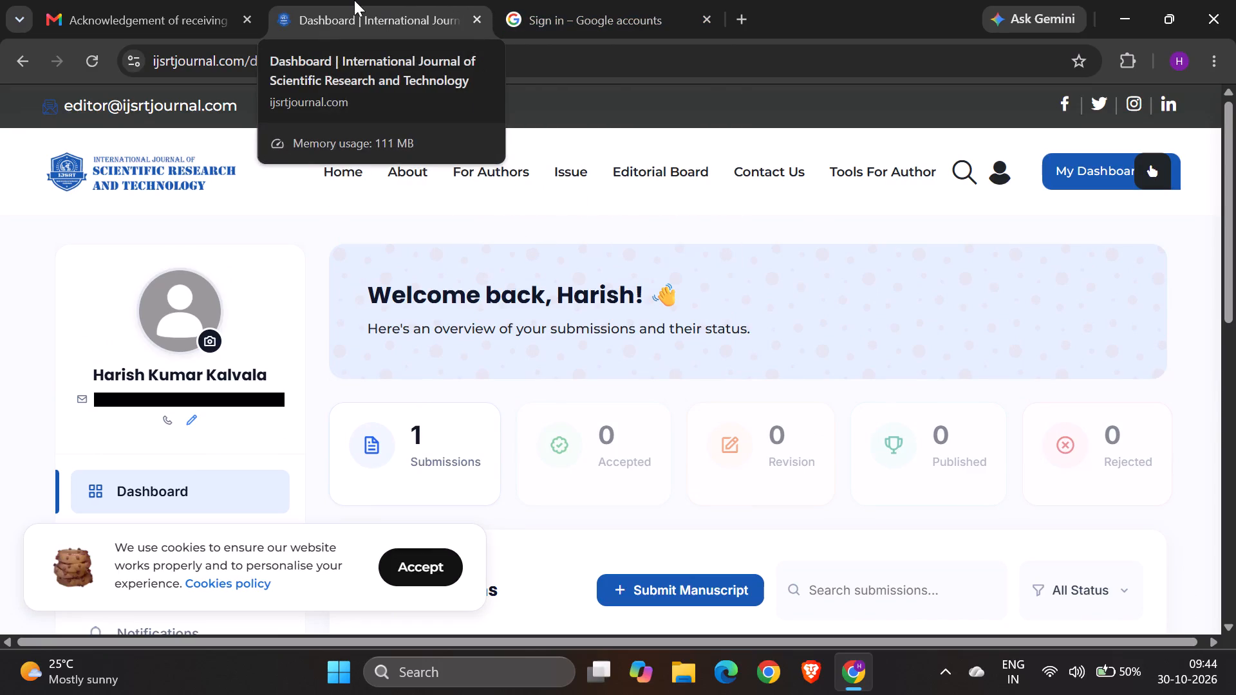
click(1114, 21)
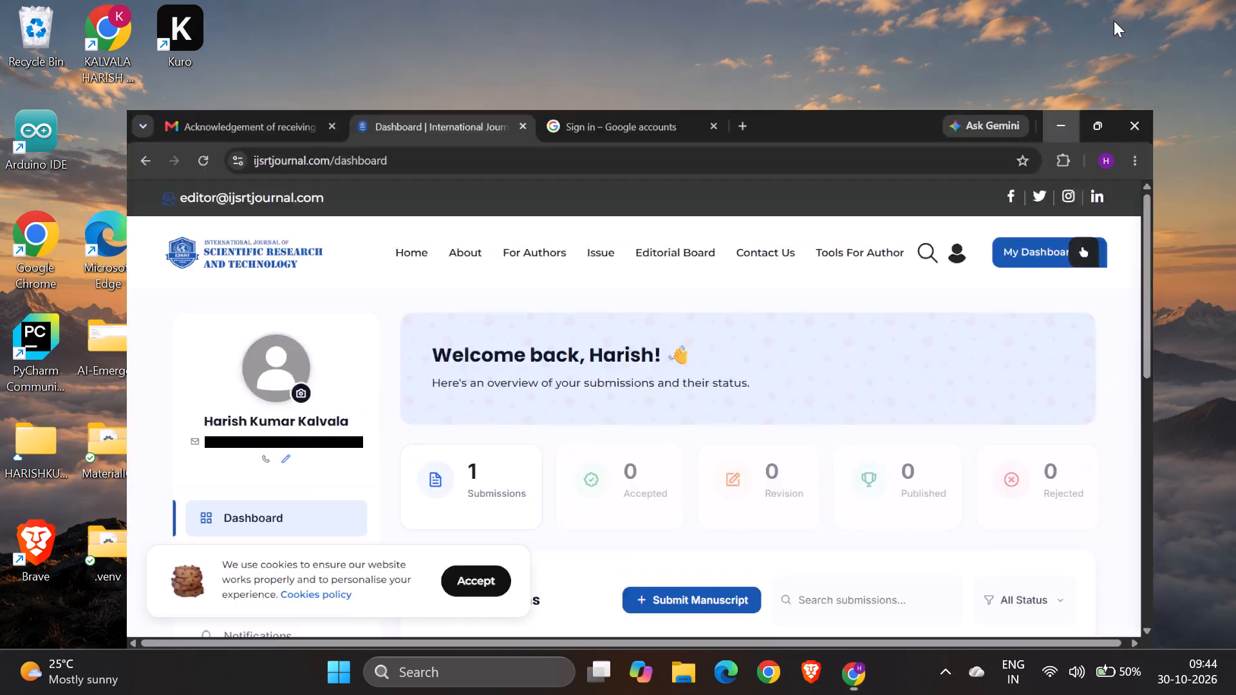
Open a new Google Chrome window with an empty new tab.
click(755, 663)
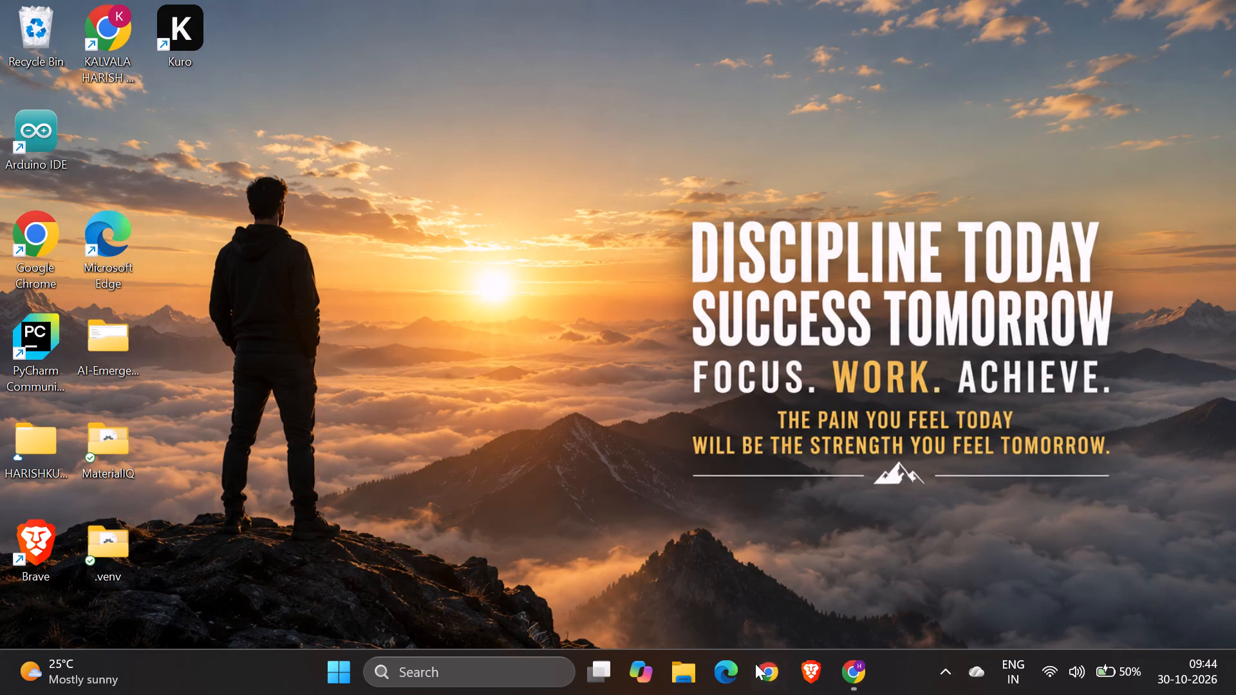
click(398, 390)
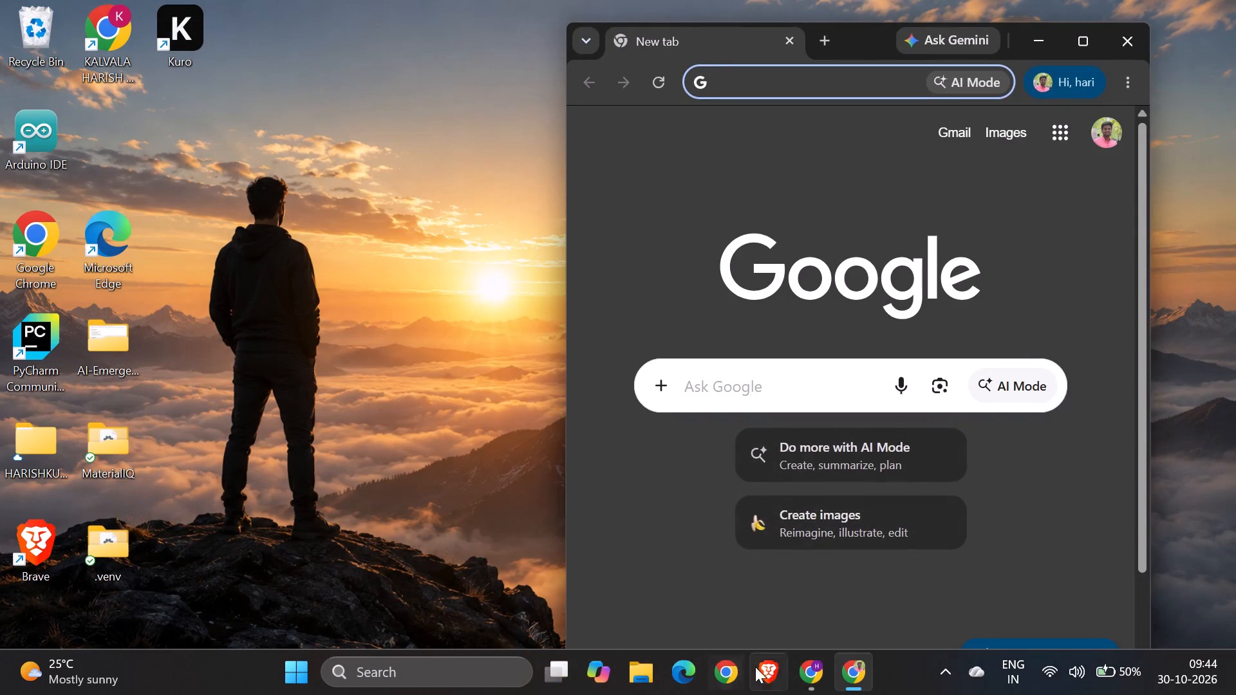
Switch to the Brave window with the YouTube song mix to view it, and minimize that window again.
click(766, 670)
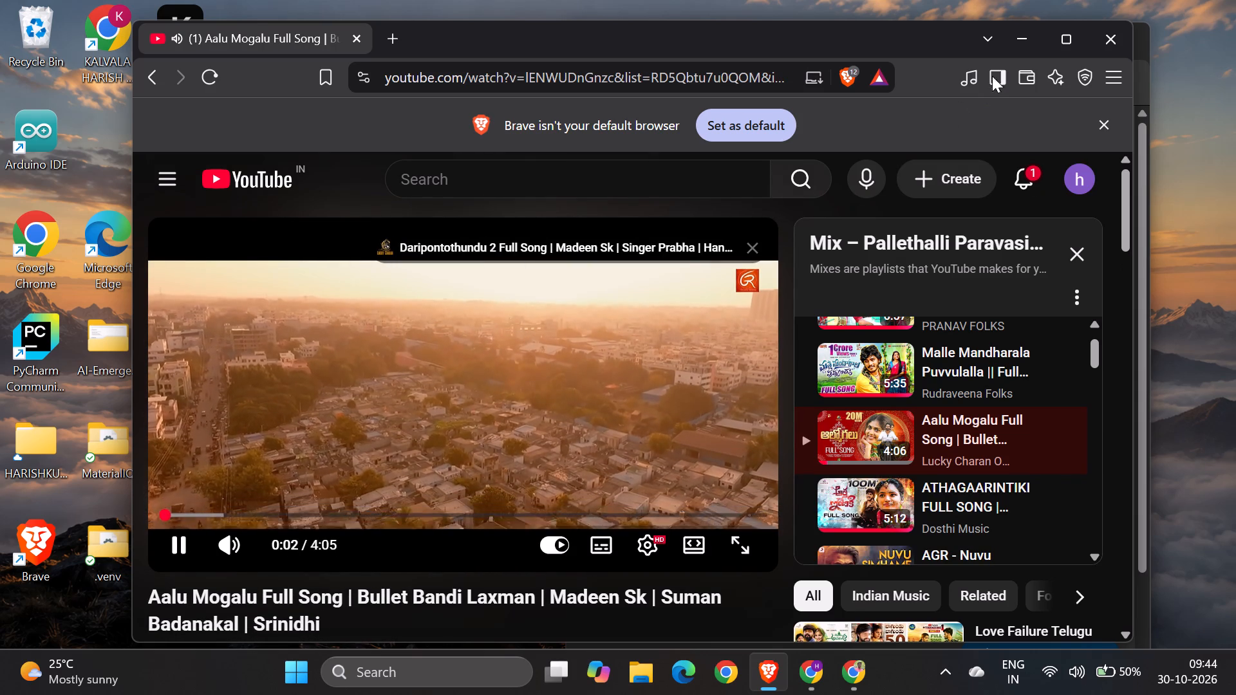
click(1015, 32)
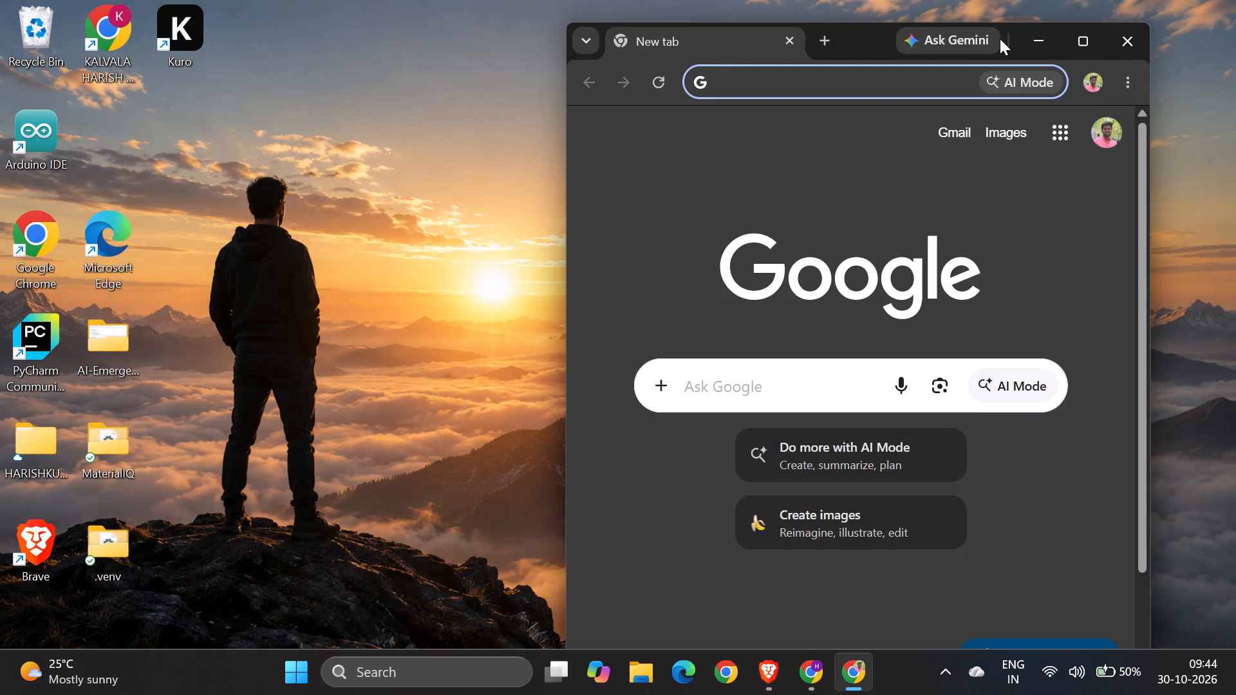
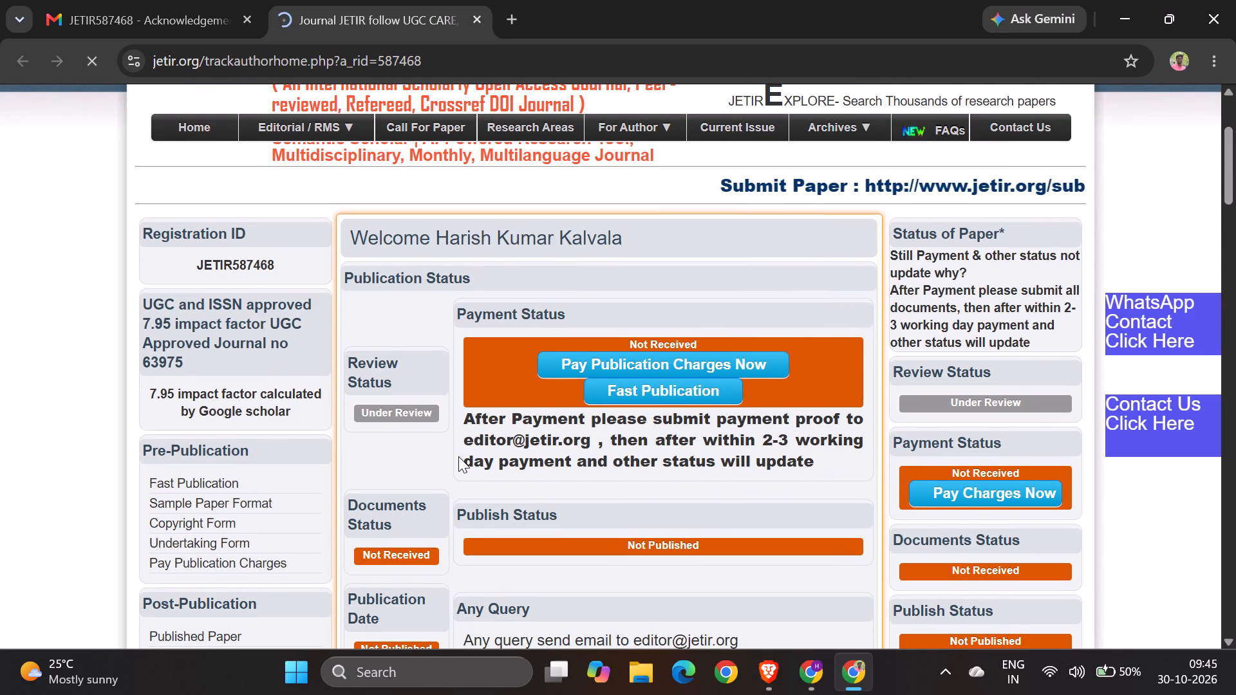
Examine the submitted paper's review, payment, documents and publish status on the JETIR author home page.
scroll(458, 456, down, 3)
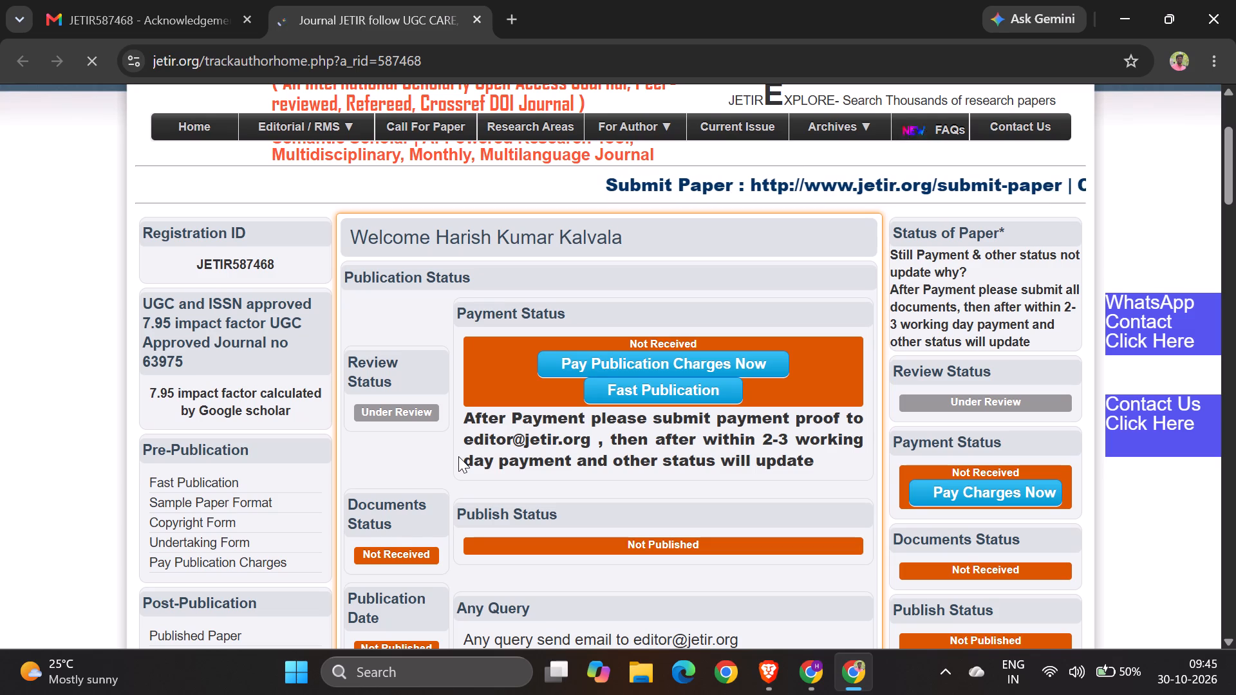
scroll(458, 456, down, 4)
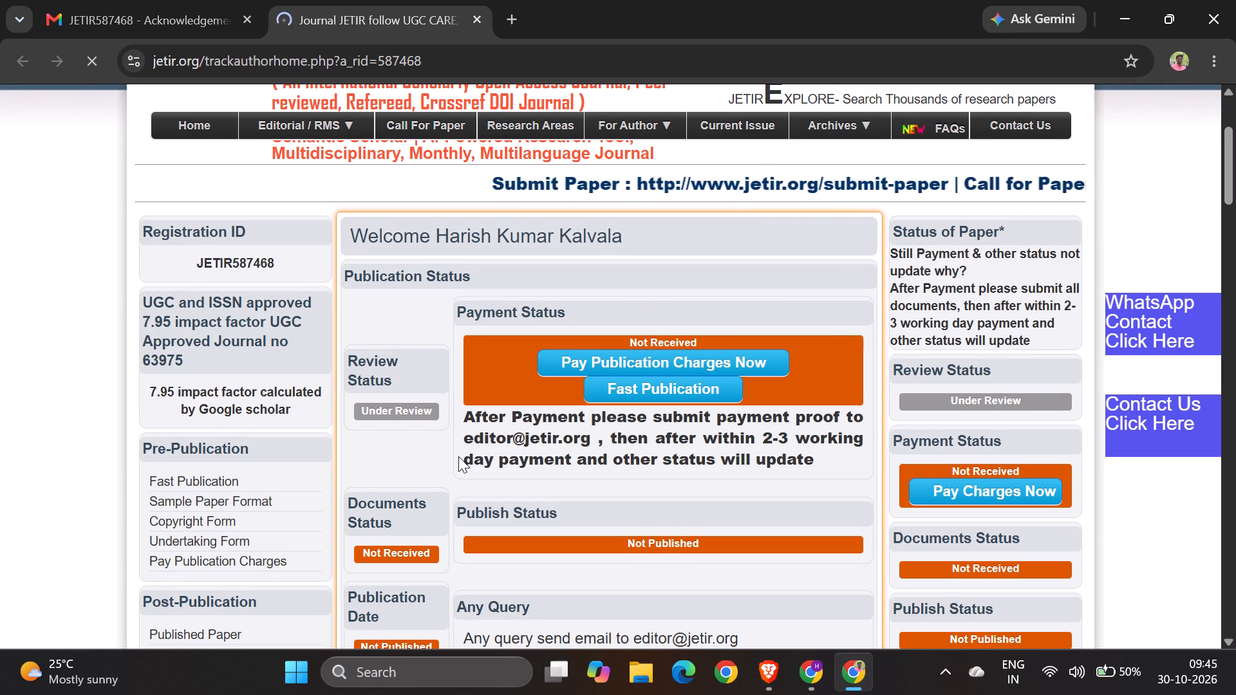
scroll(458, 456, down, 1)
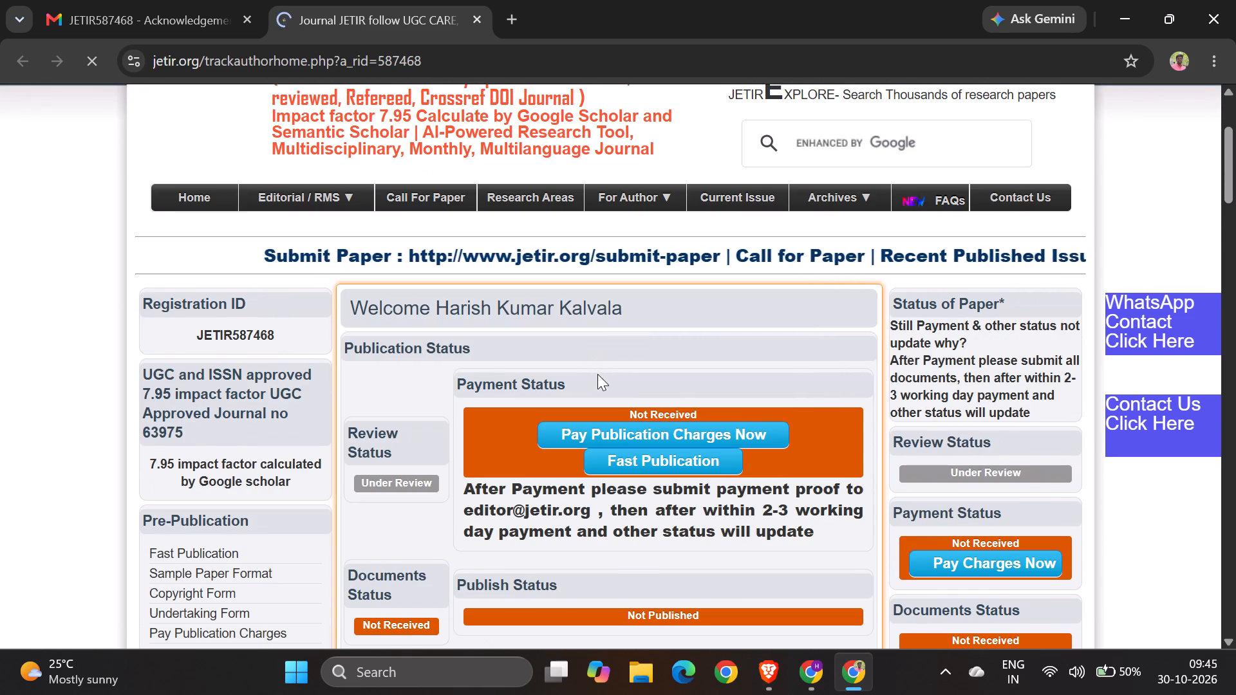
Open the publication charges payment page for the submitted paper from its Payment Status section.
click(593, 440)
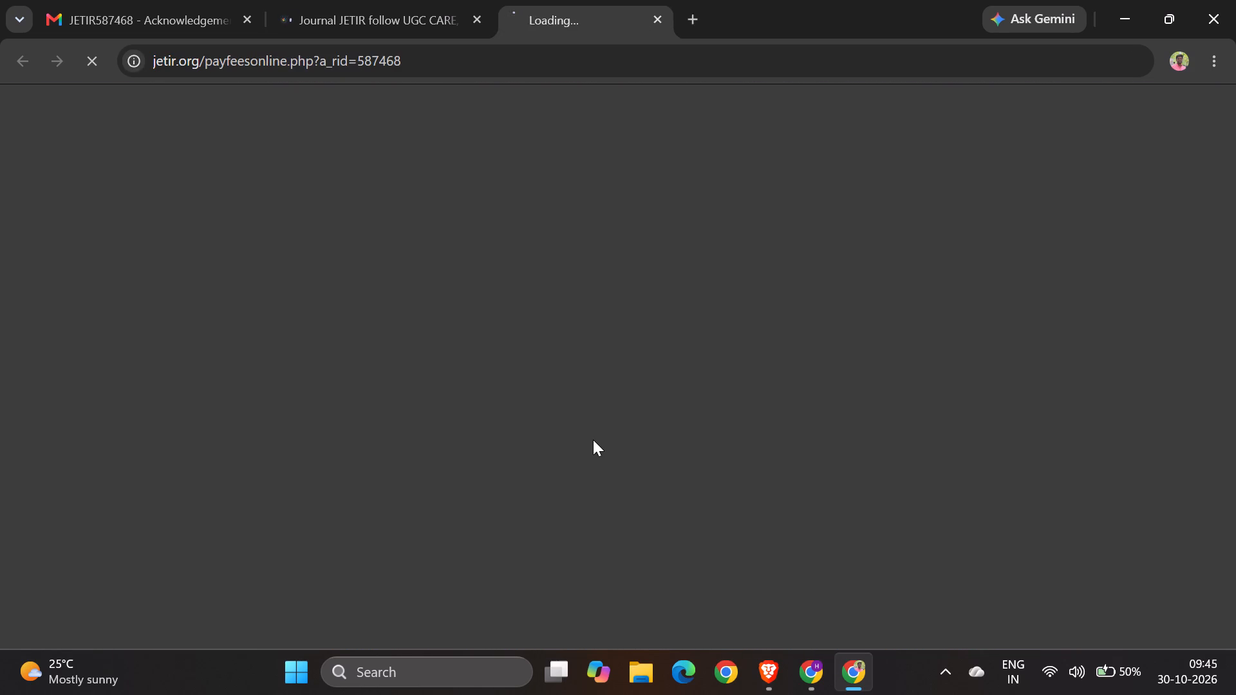
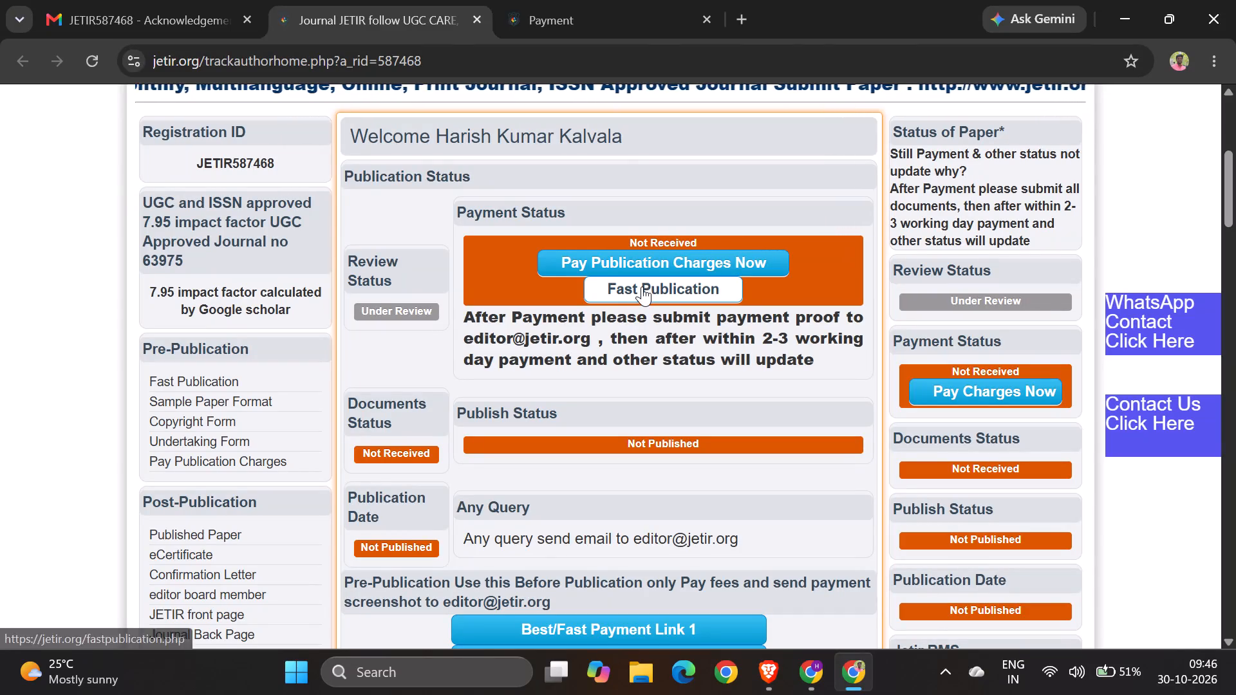
Open the Fast Publication page from the Payment Status section and read the express publication service's procedure and terms.
click(642, 286)
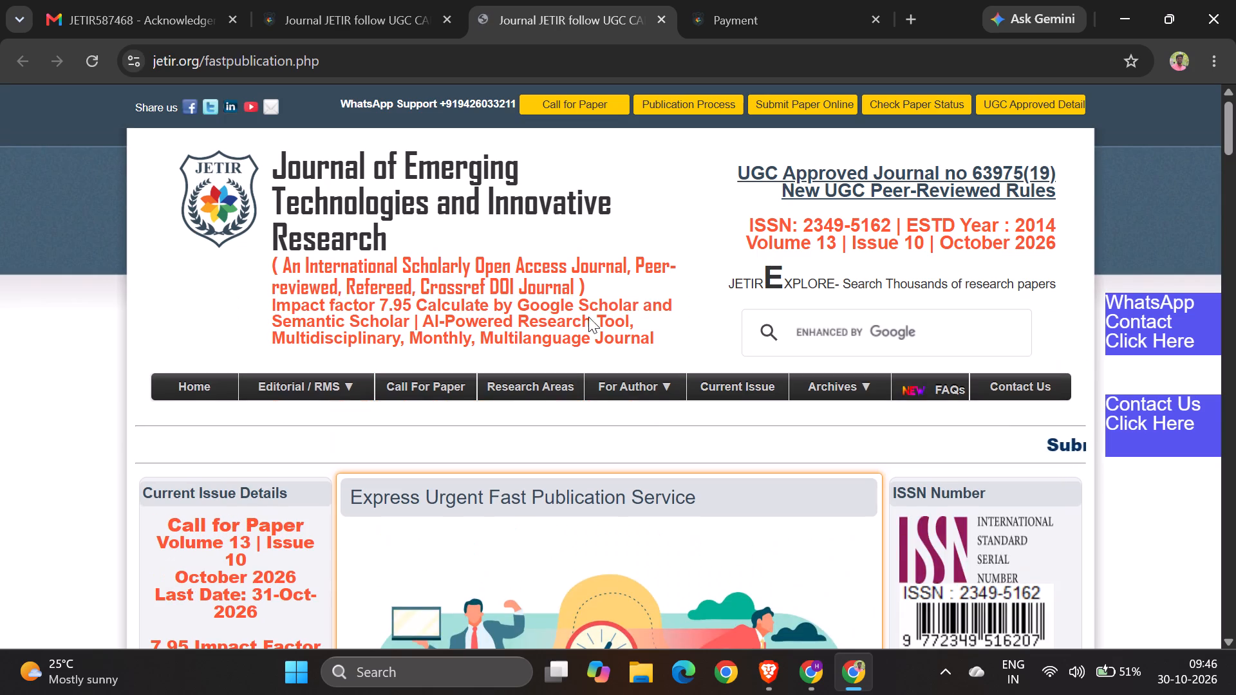
scroll(580, 324, down, 4)
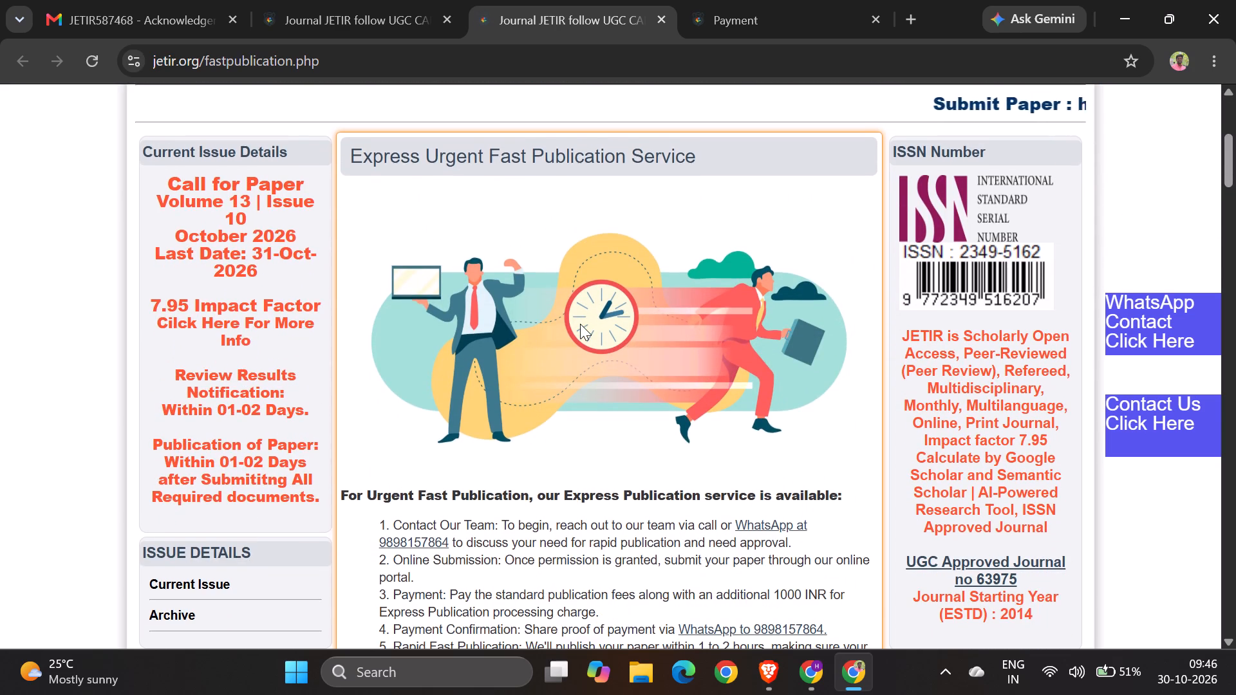
scroll(580, 324, down, 4)
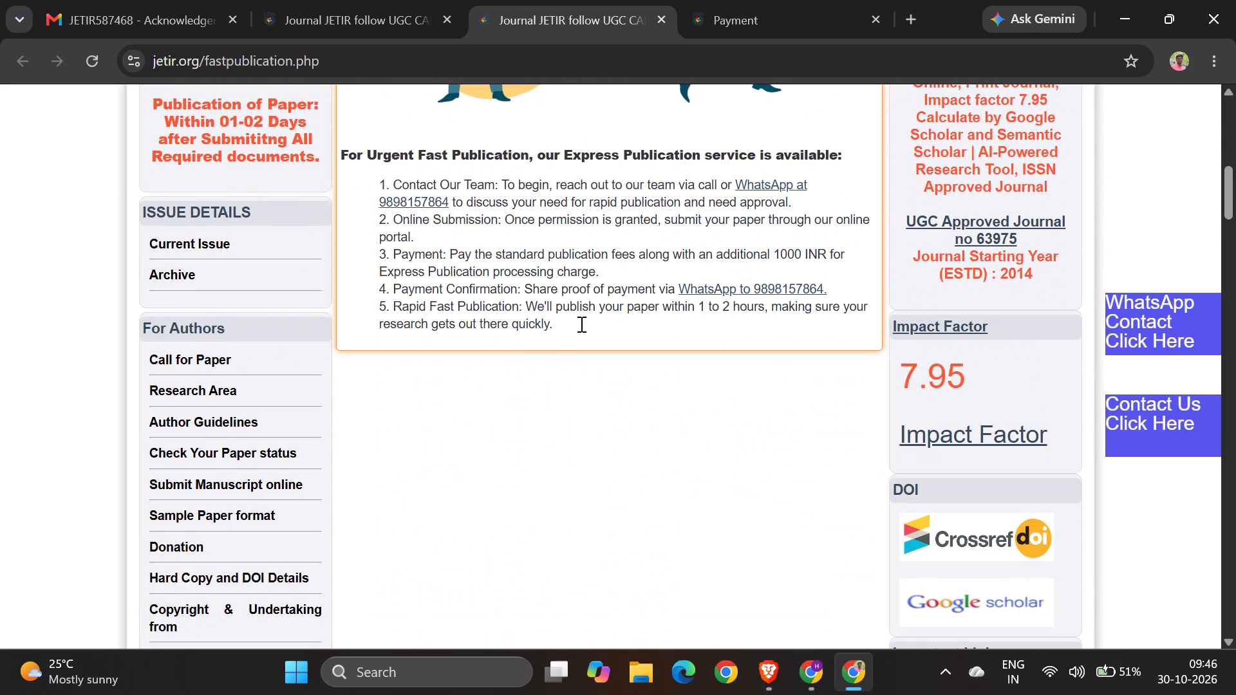
scroll(580, 324, down, 2)
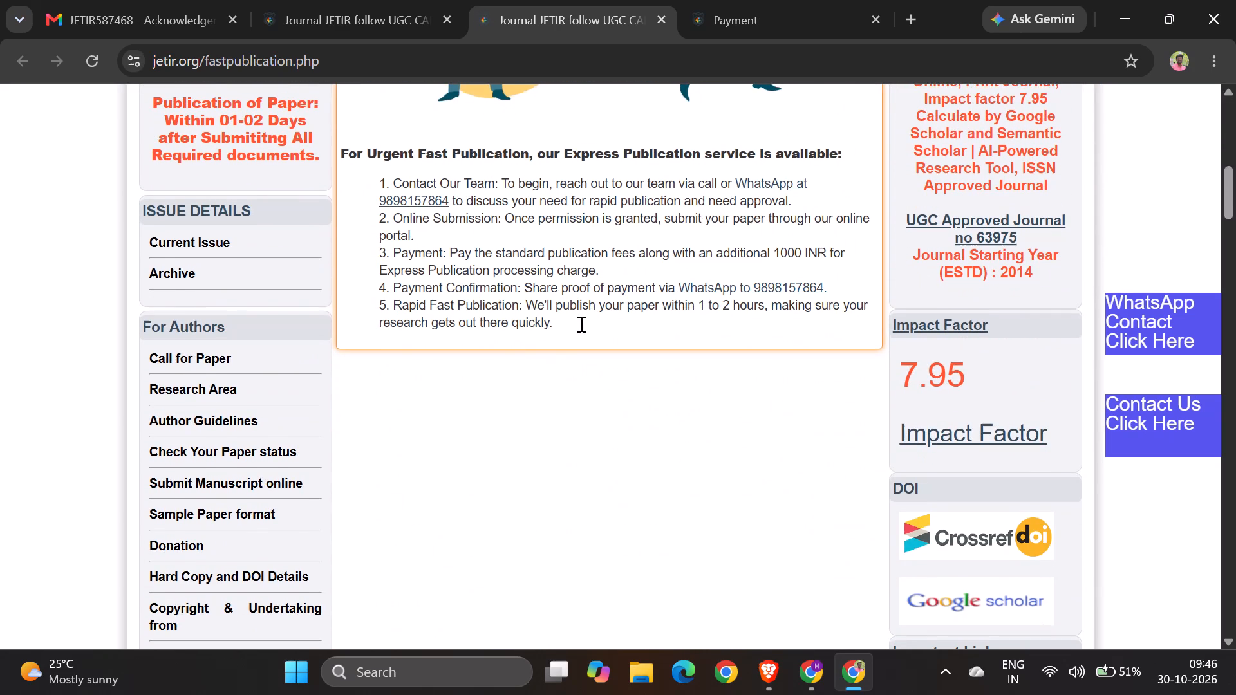
scroll(580, 324, down, 3)
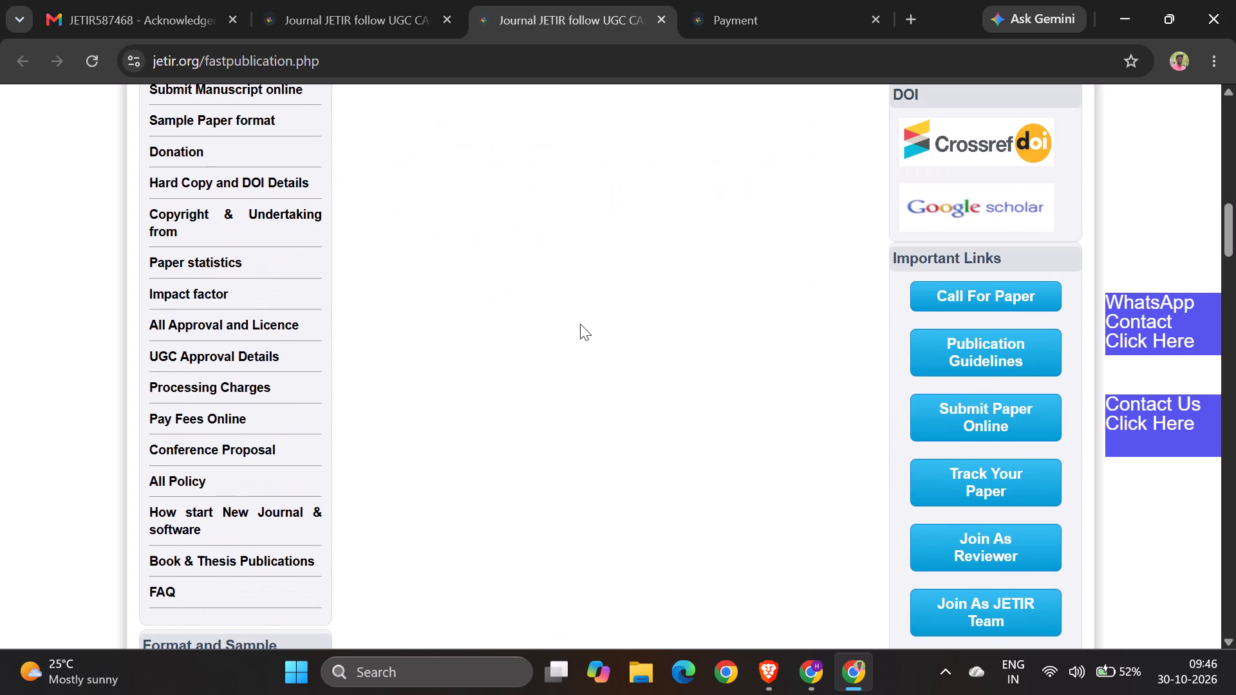
scroll(580, 324, down, 3)
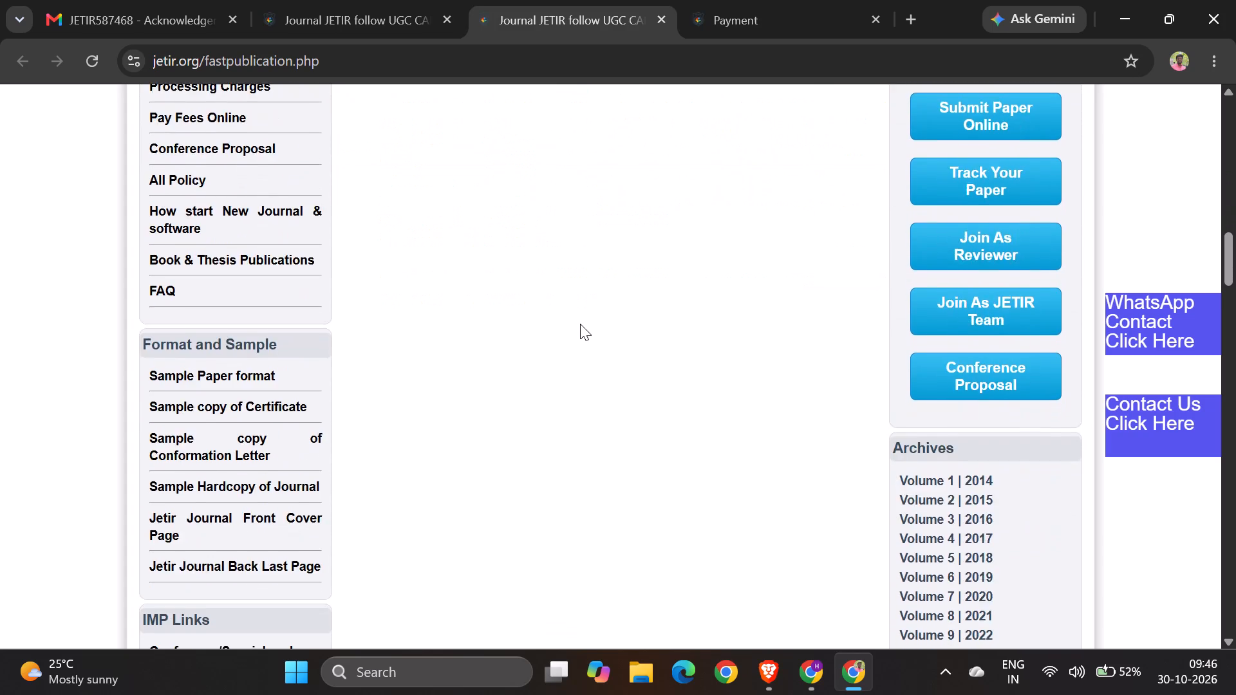
scroll(580, 324, up, 7)
scroll(427, 127, up, 3)
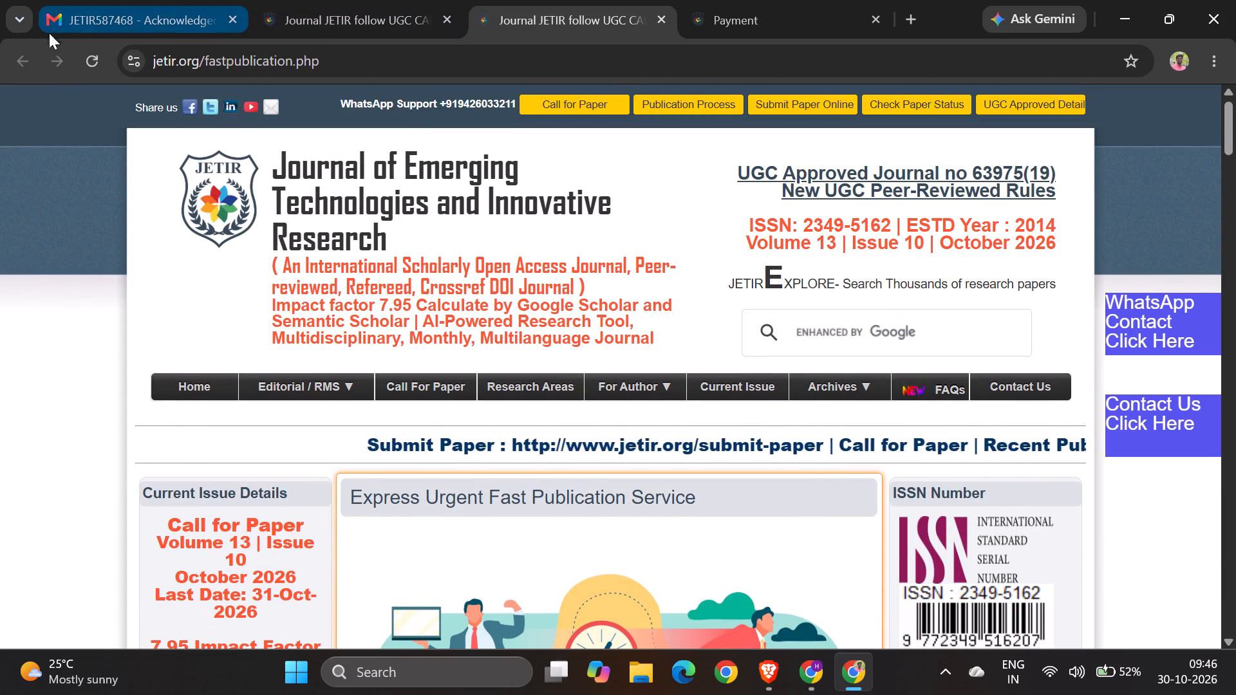
Return to the paper tracking page and review the submitted paper's review, payment, documents and publish statuses.
click(350, 0)
scroll(473, 235, up, 1)
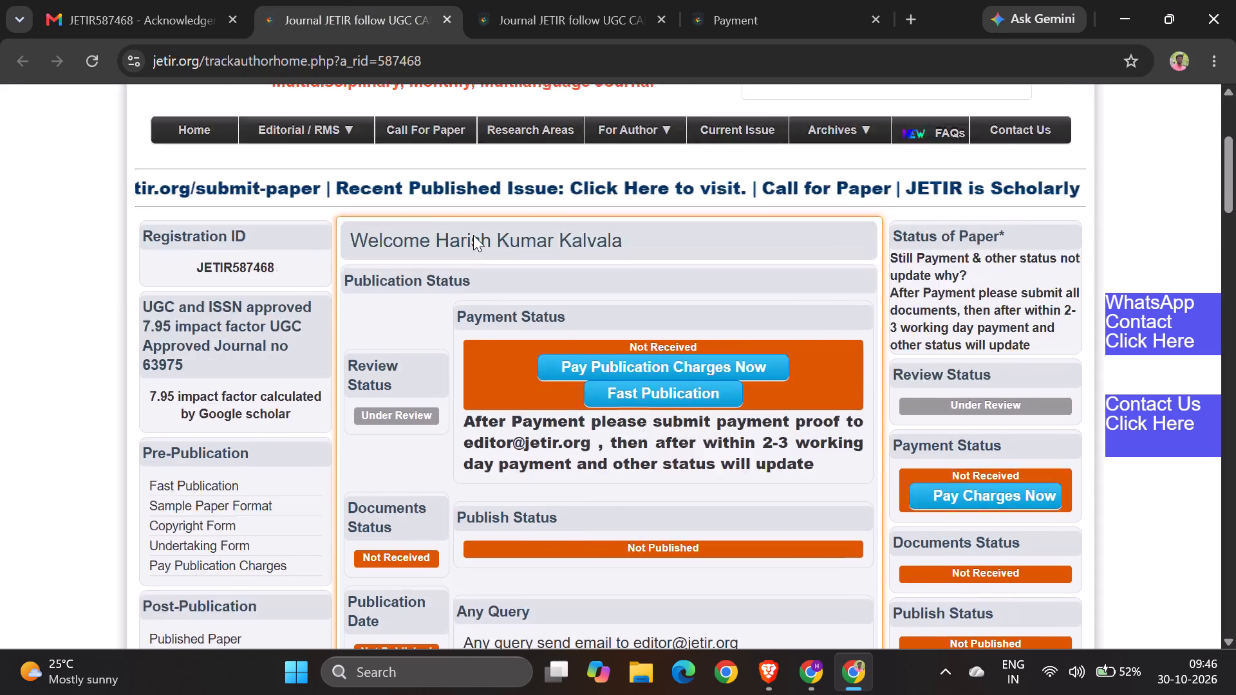
scroll(473, 235, up, 1)
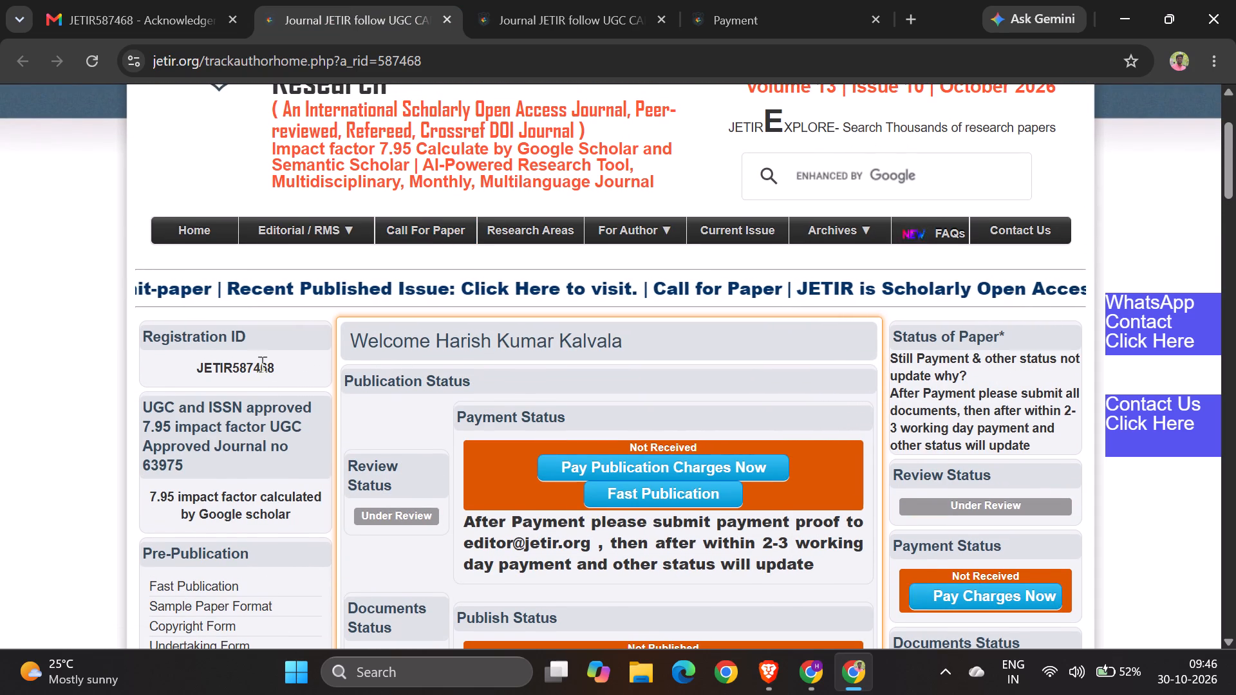
scroll(546, 316, down, 1)
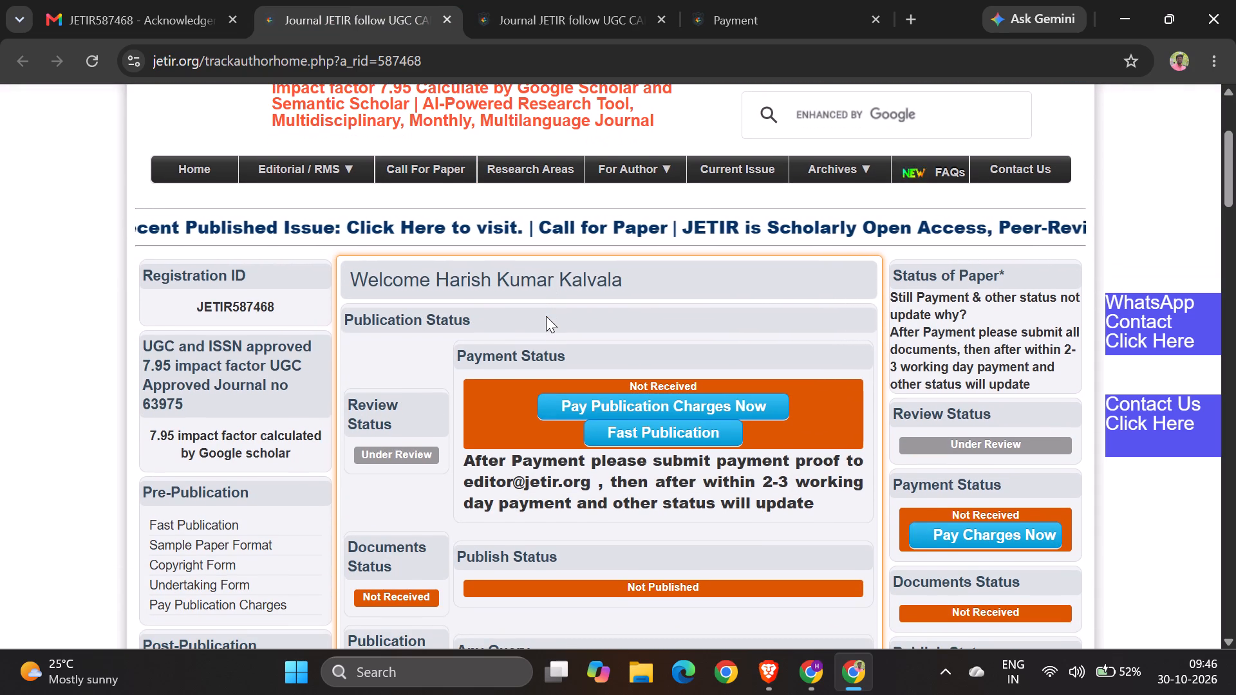
scroll(546, 316, down, 3)
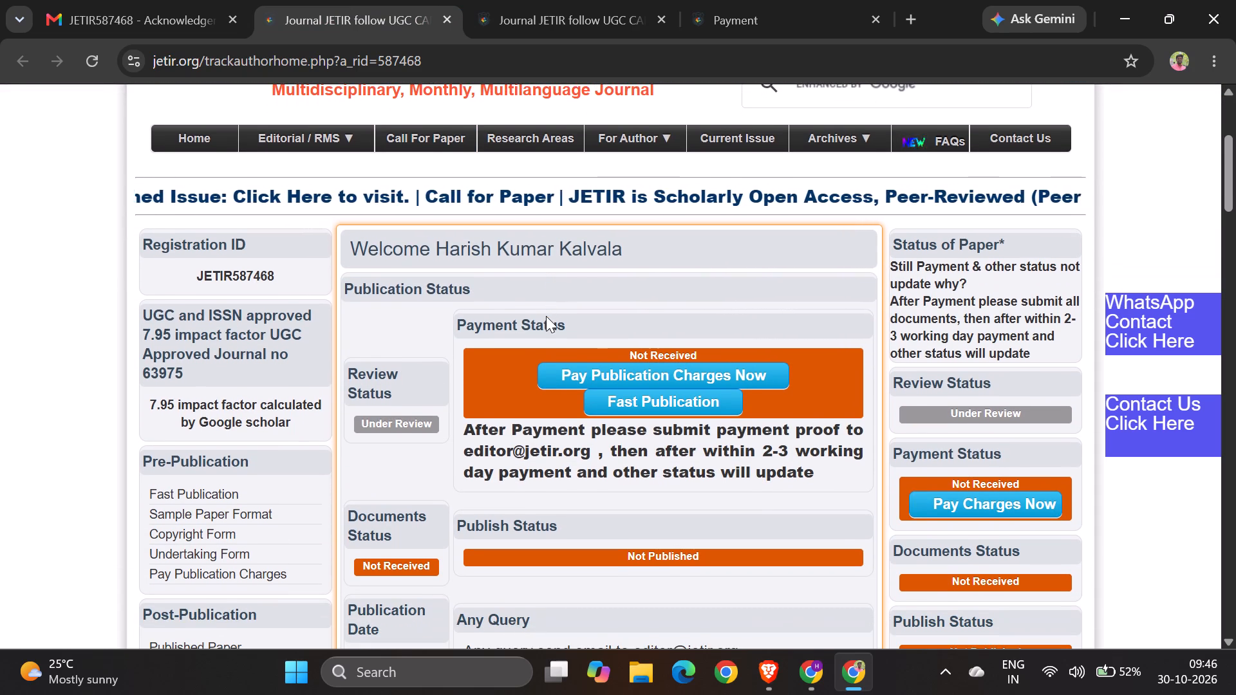
scroll(546, 316, down, 1)
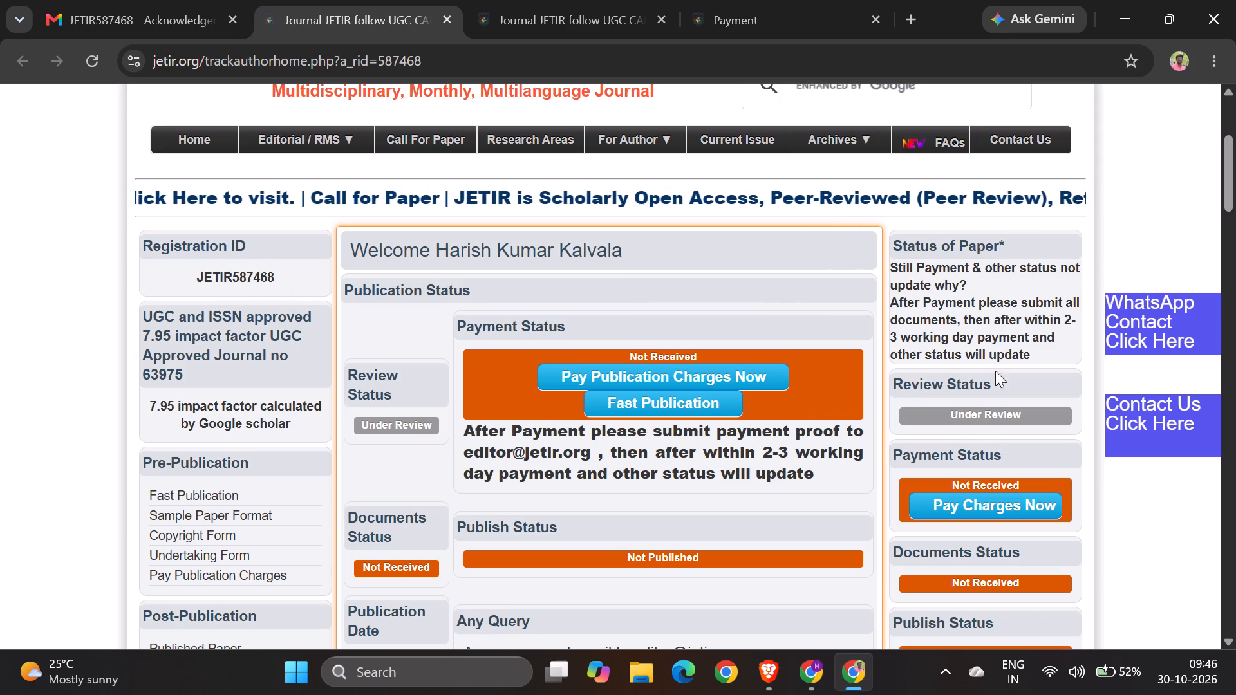
scroll(961, 308, down, 1)
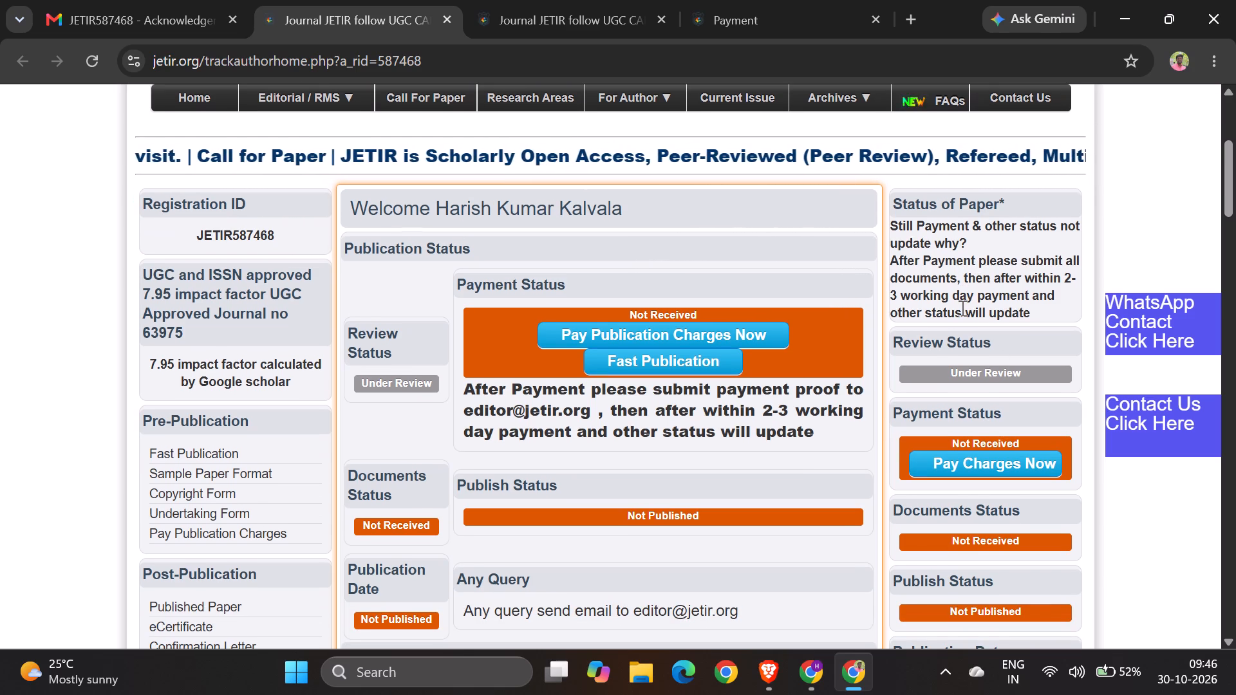
scroll(961, 308, down, 2)
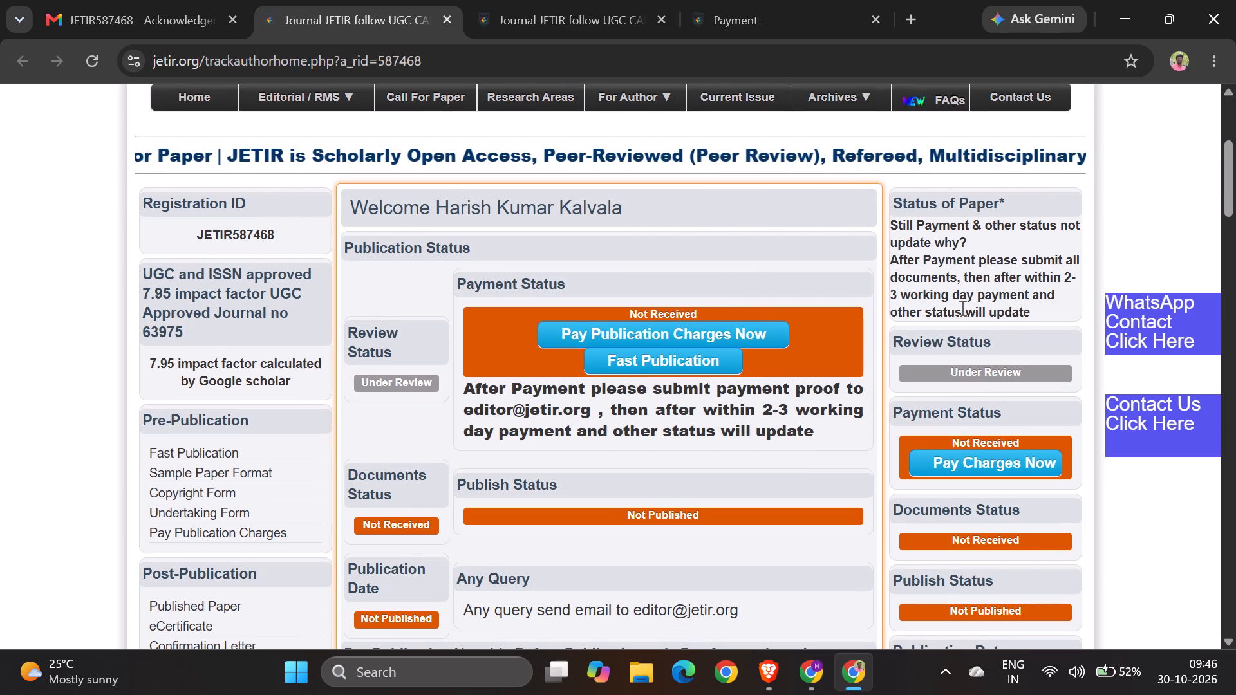
scroll(961, 308, down, 1)
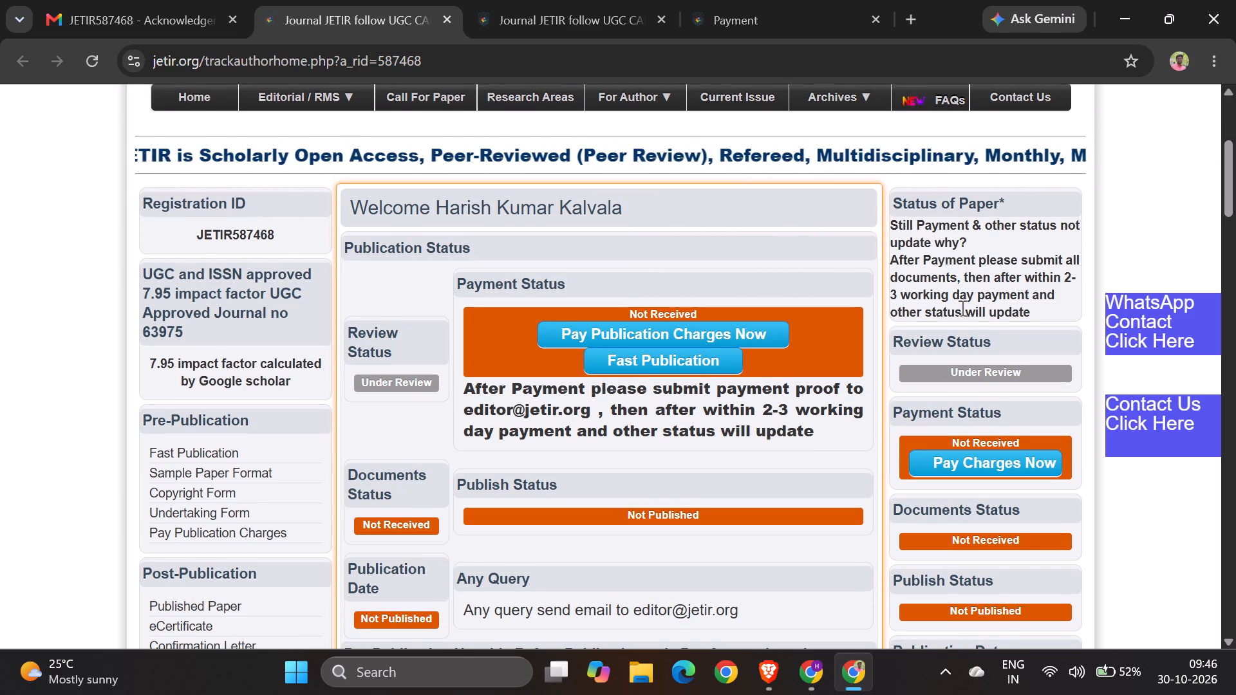
scroll(961, 308, down, 1)
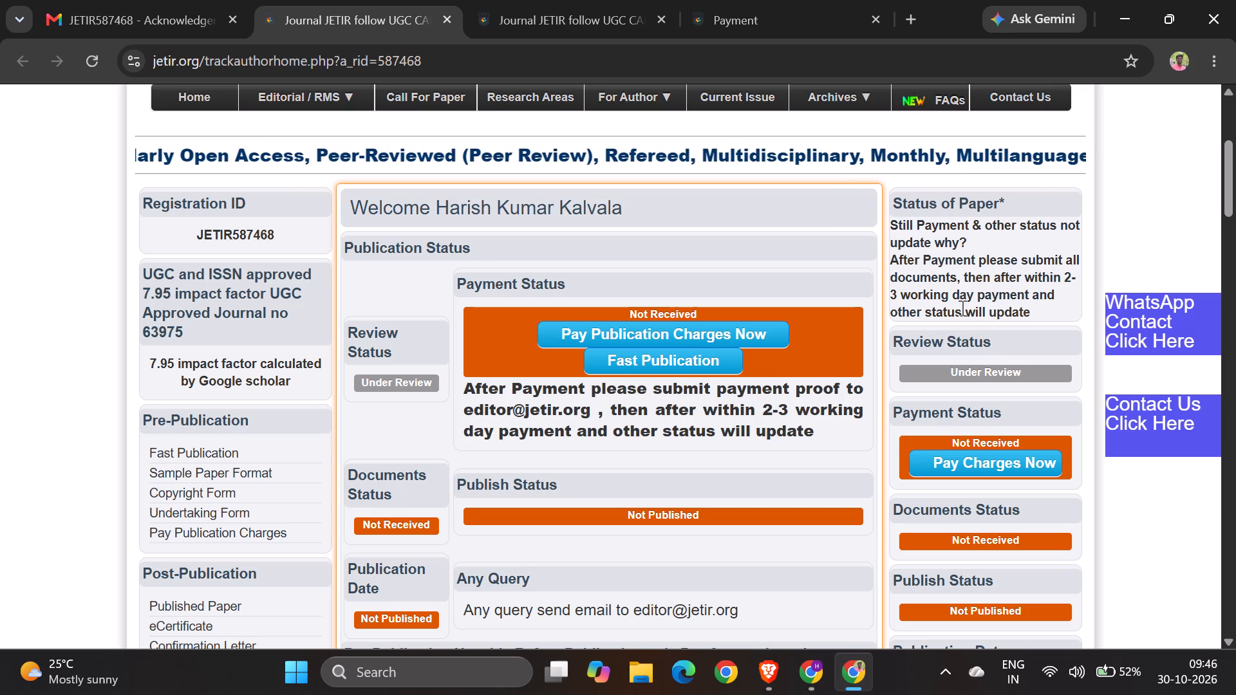
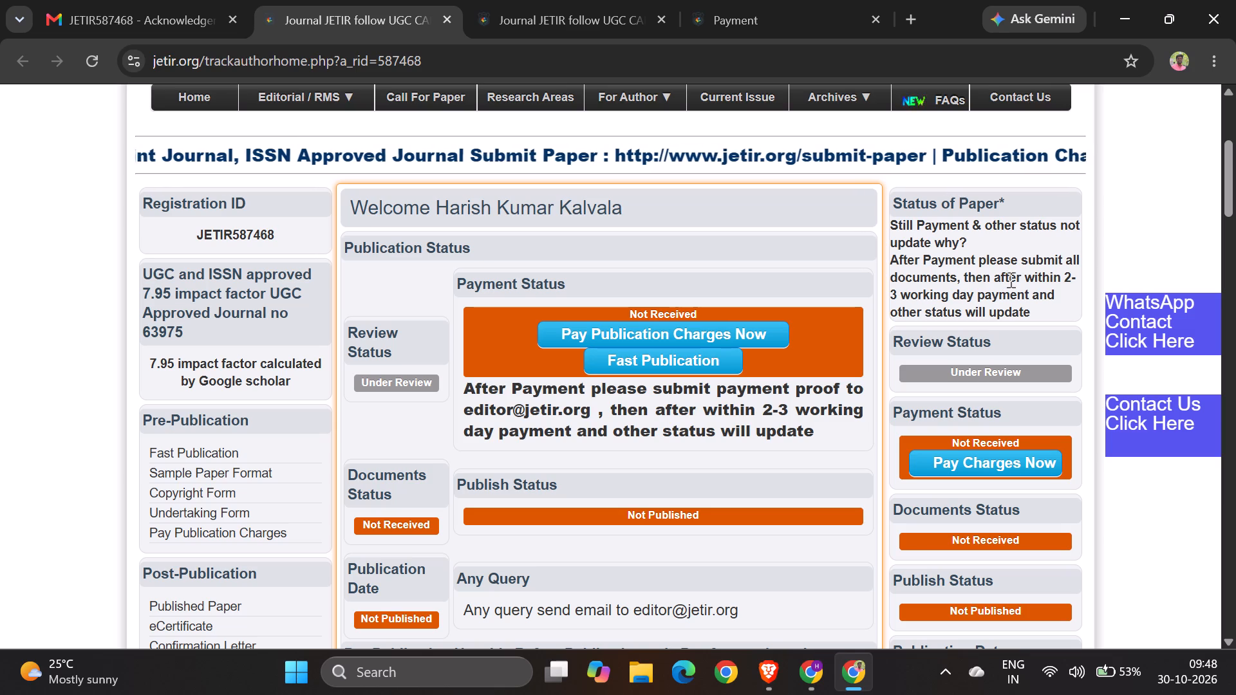
Review the submitted paper's review, payment, documents, publish and publication date statuses on the tracking page.
scroll(981, 279, down, 1)
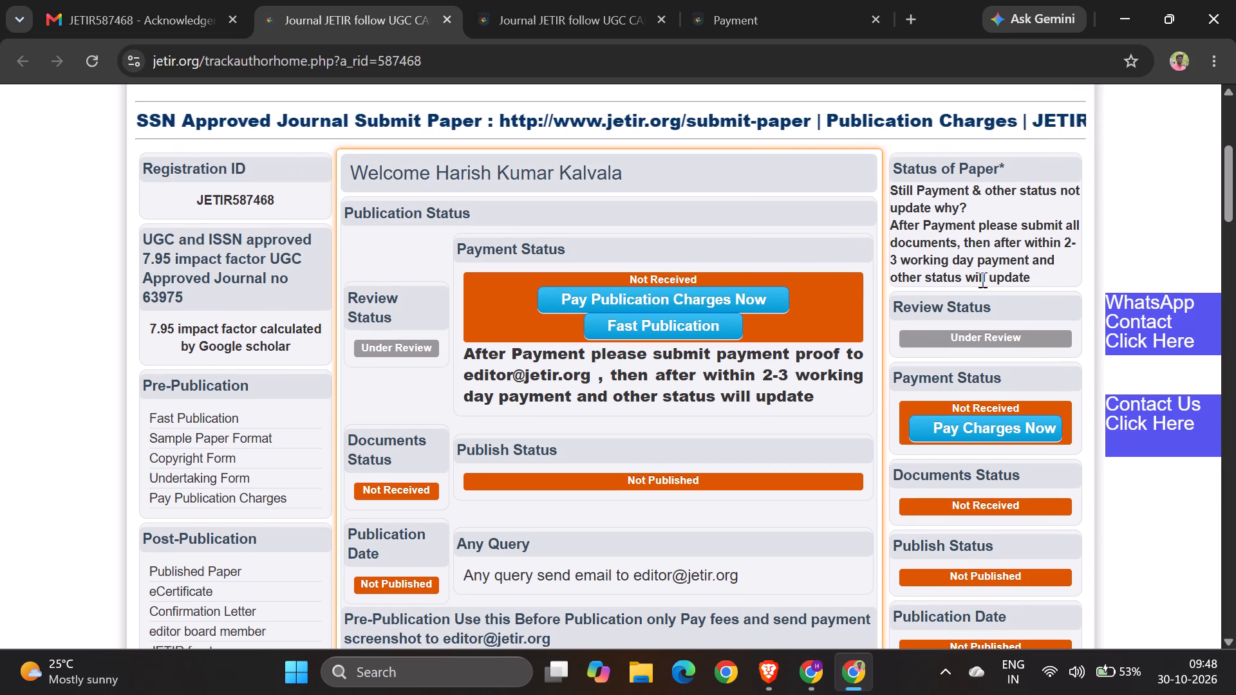
scroll(981, 279, down, 2)
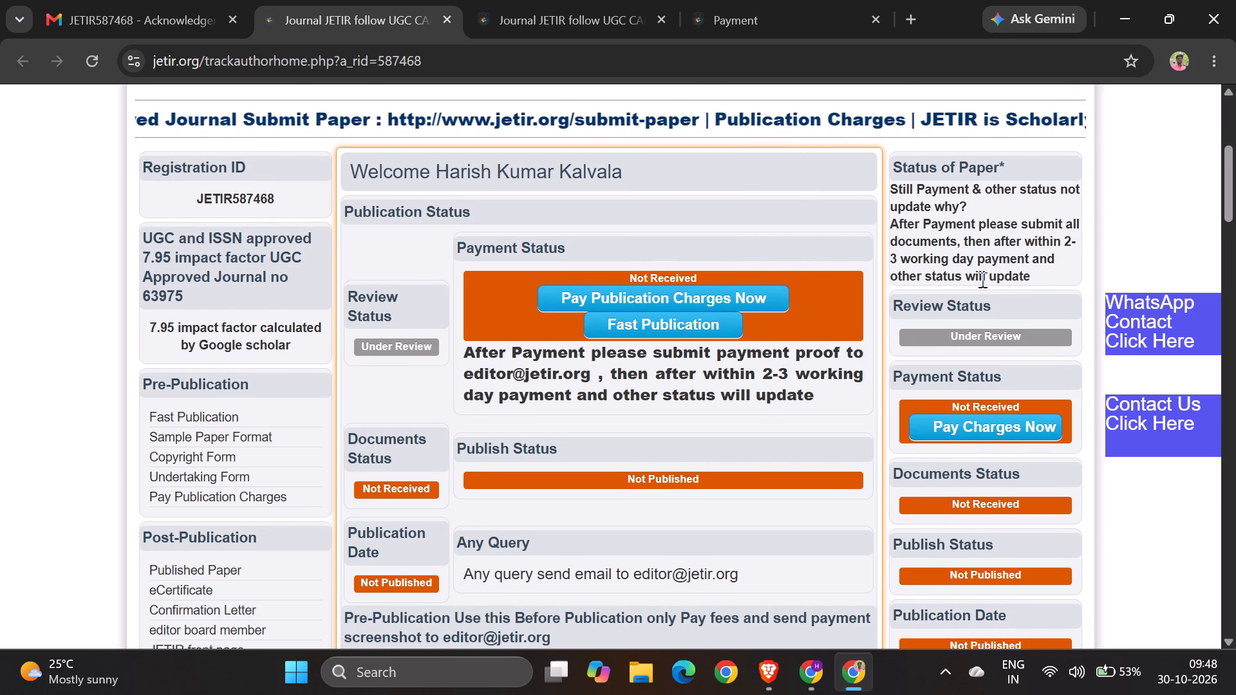
scroll(981, 279, down, 3)
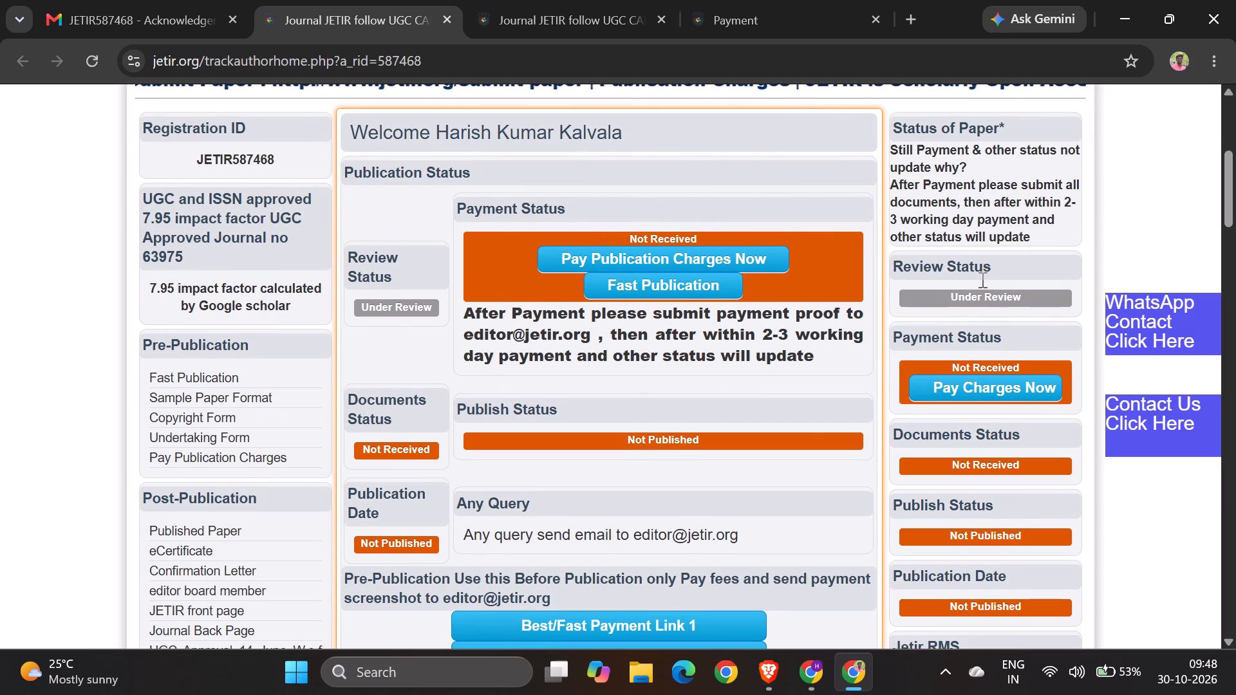
scroll(981, 279, down, 1)
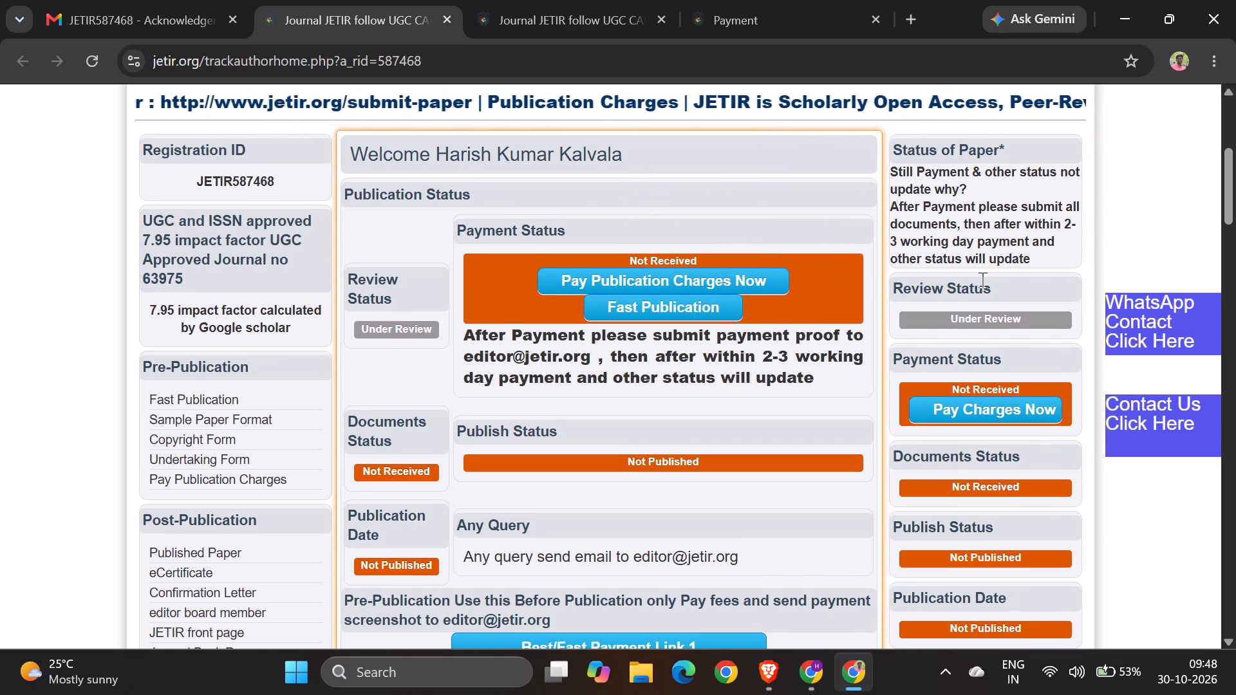
scroll(981, 279, down, 2)
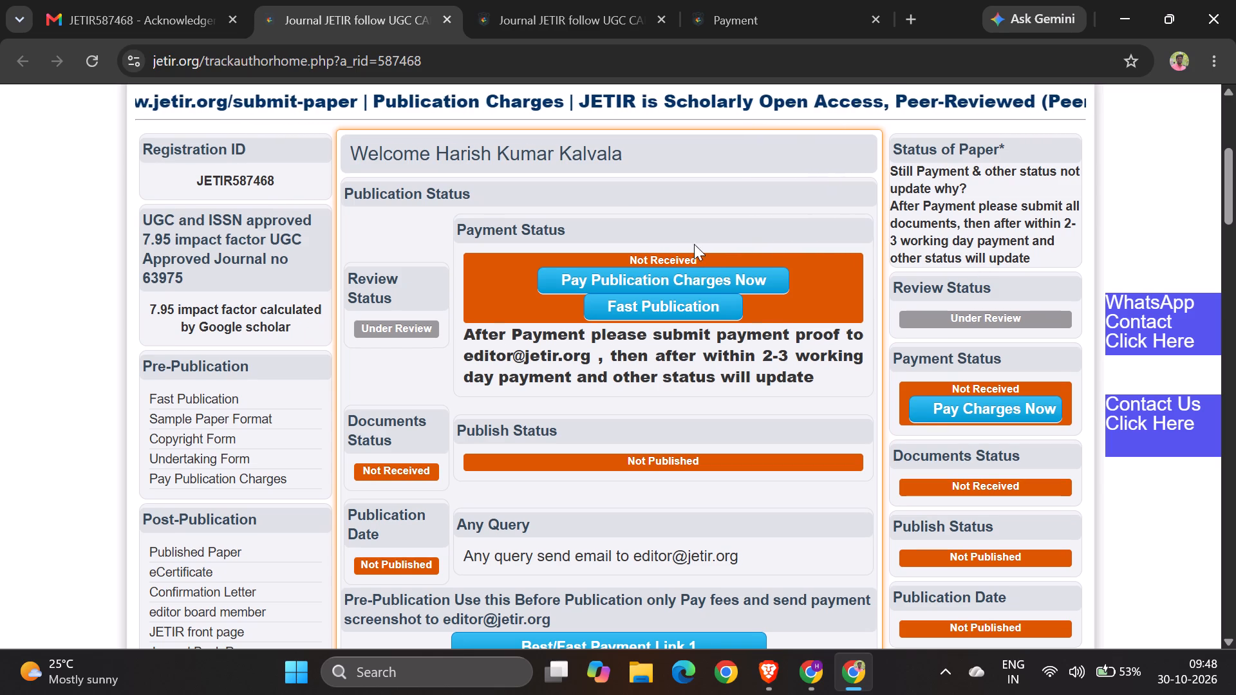
scroll(326, 205, down, 1)
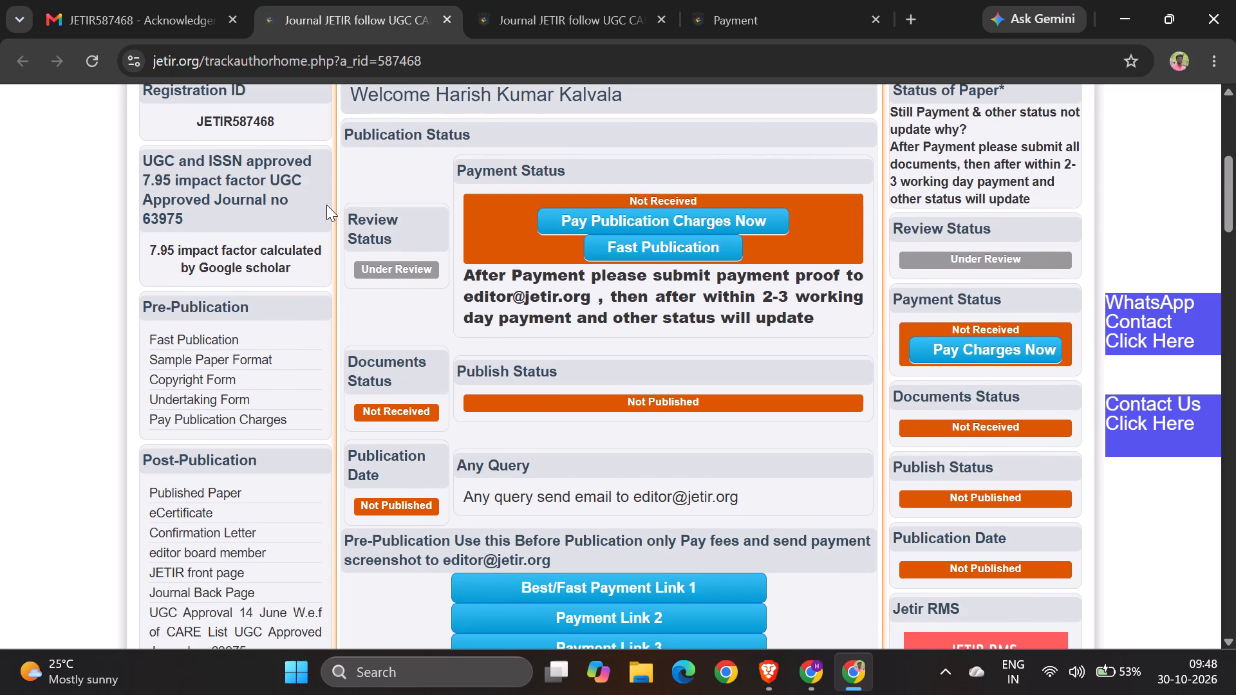
scroll(326, 205, down, 3)
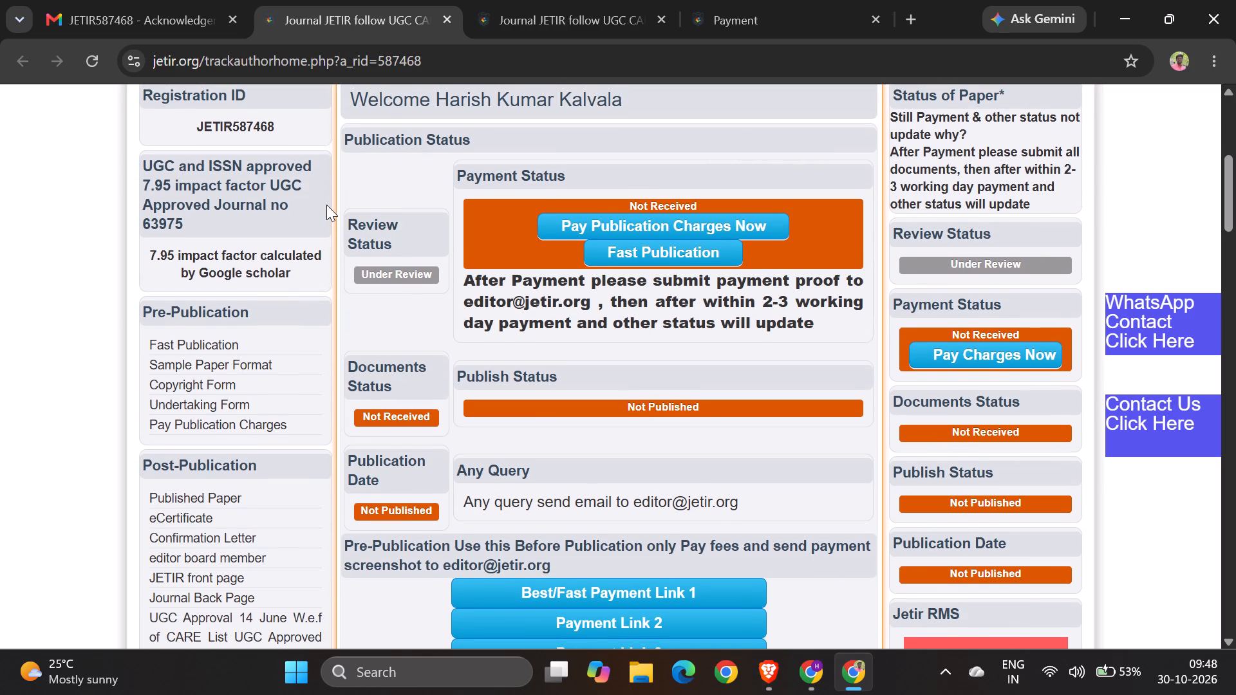
scroll(326, 205, down, 1)
scroll(376, 243, down, 1)
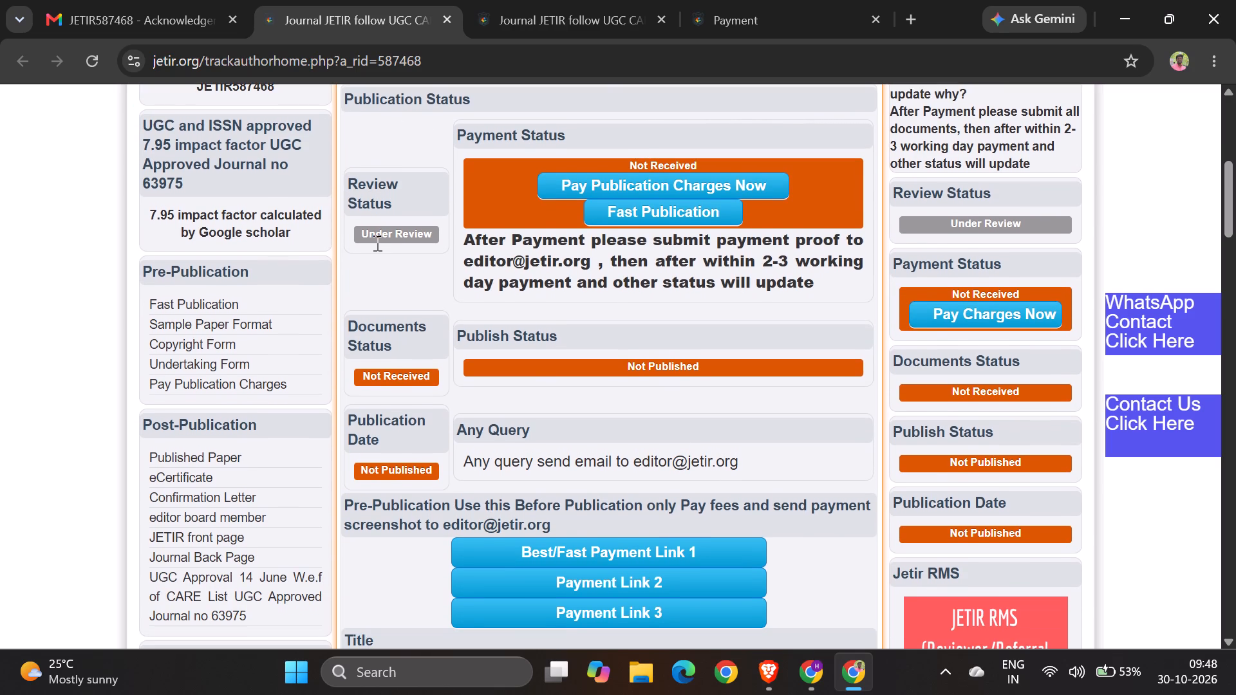
scroll(376, 243, down, 1)
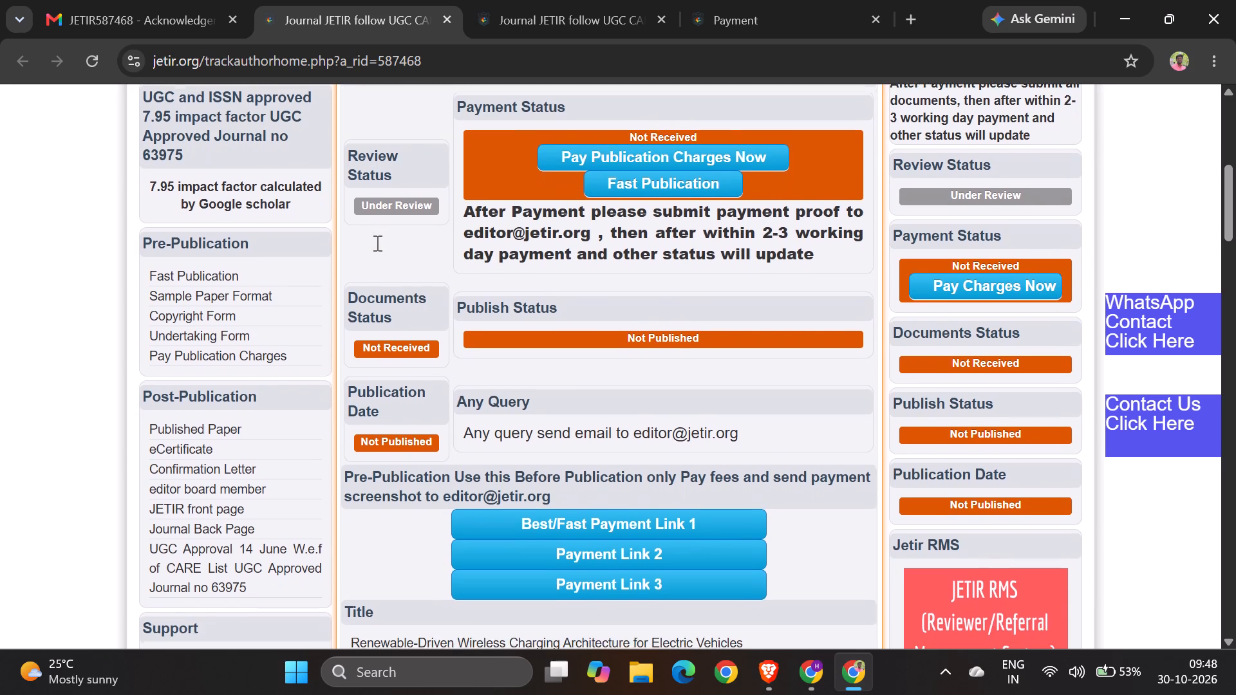
Read the payment links, paper title, author details and list of documents to submit on acceptance of the paper.
scroll(376, 243, down, 2)
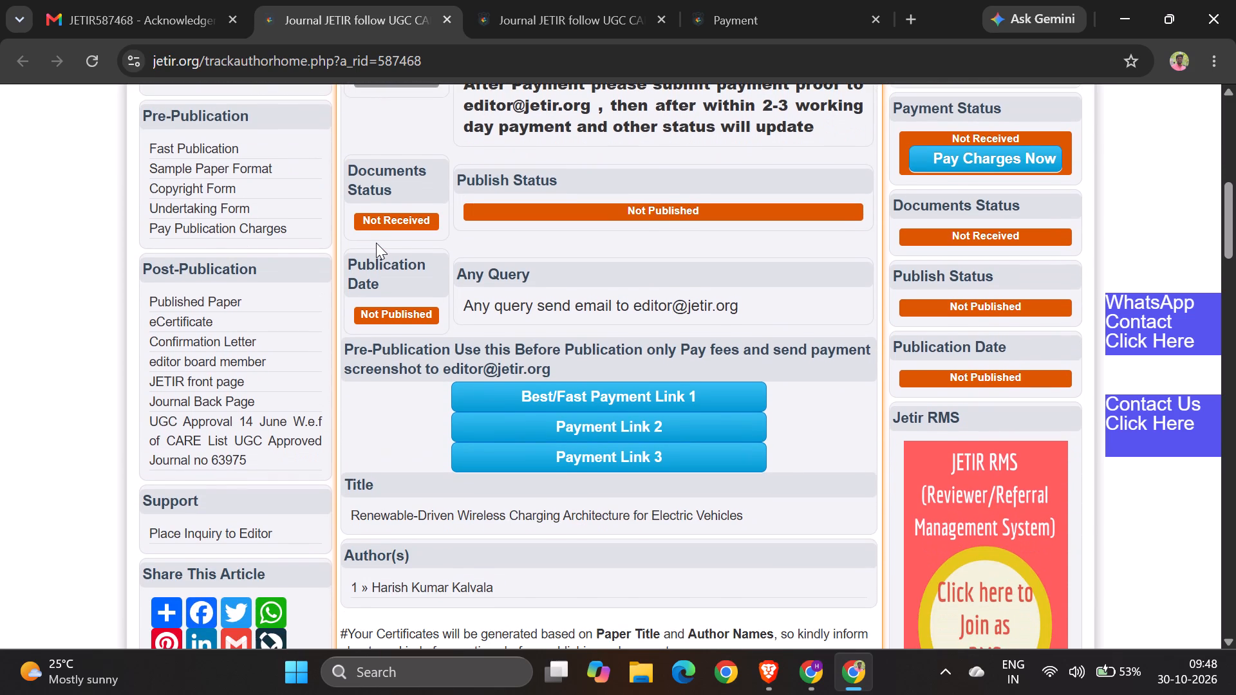
scroll(376, 243, down, 2)
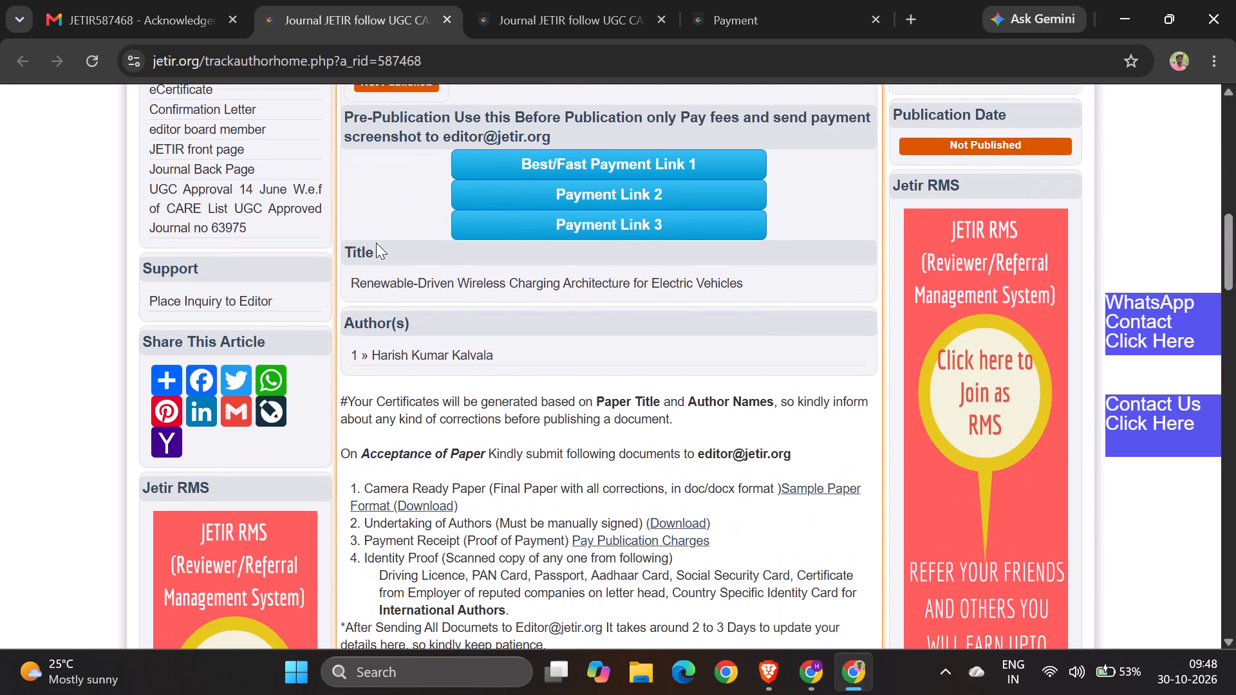
scroll(376, 243, down, 3)
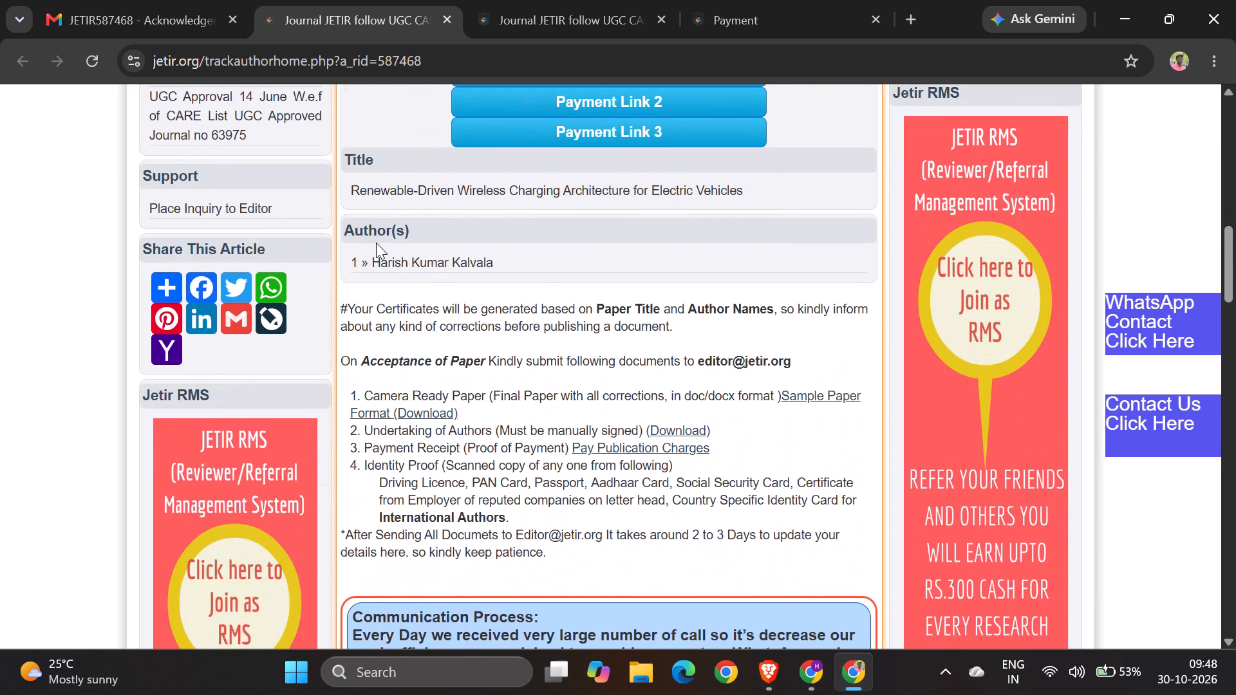
scroll(376, 243, down, 1)
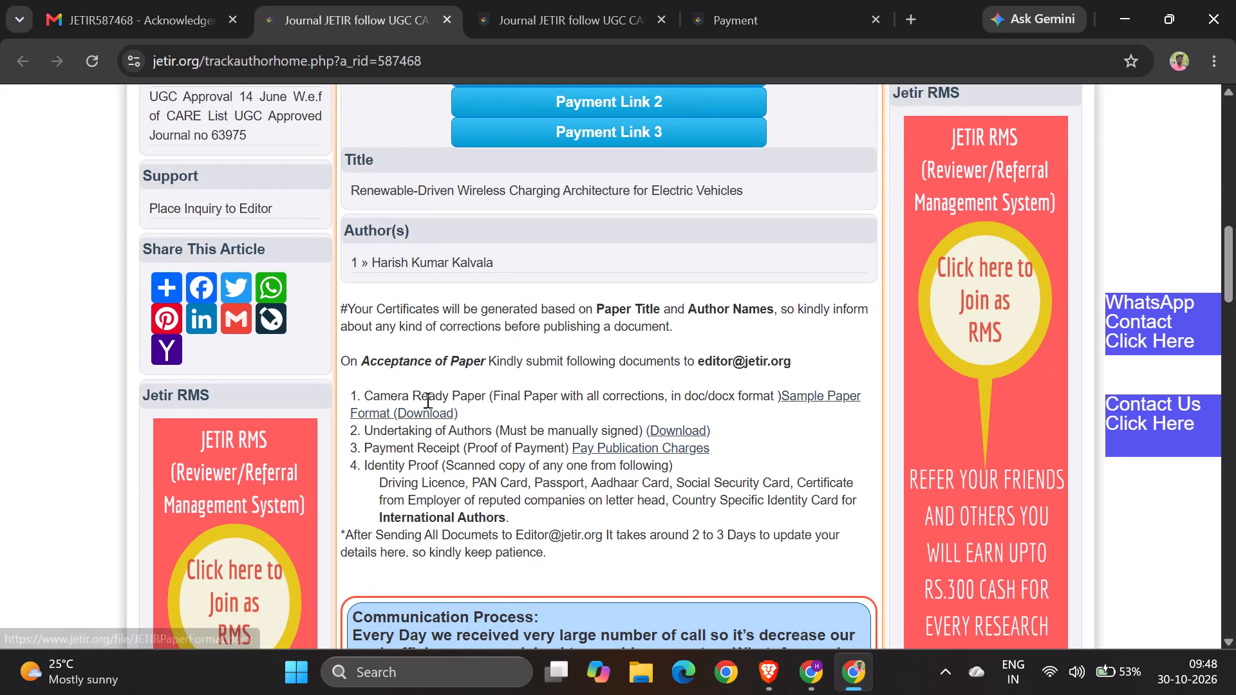
scroll(472, 360, down, 2)
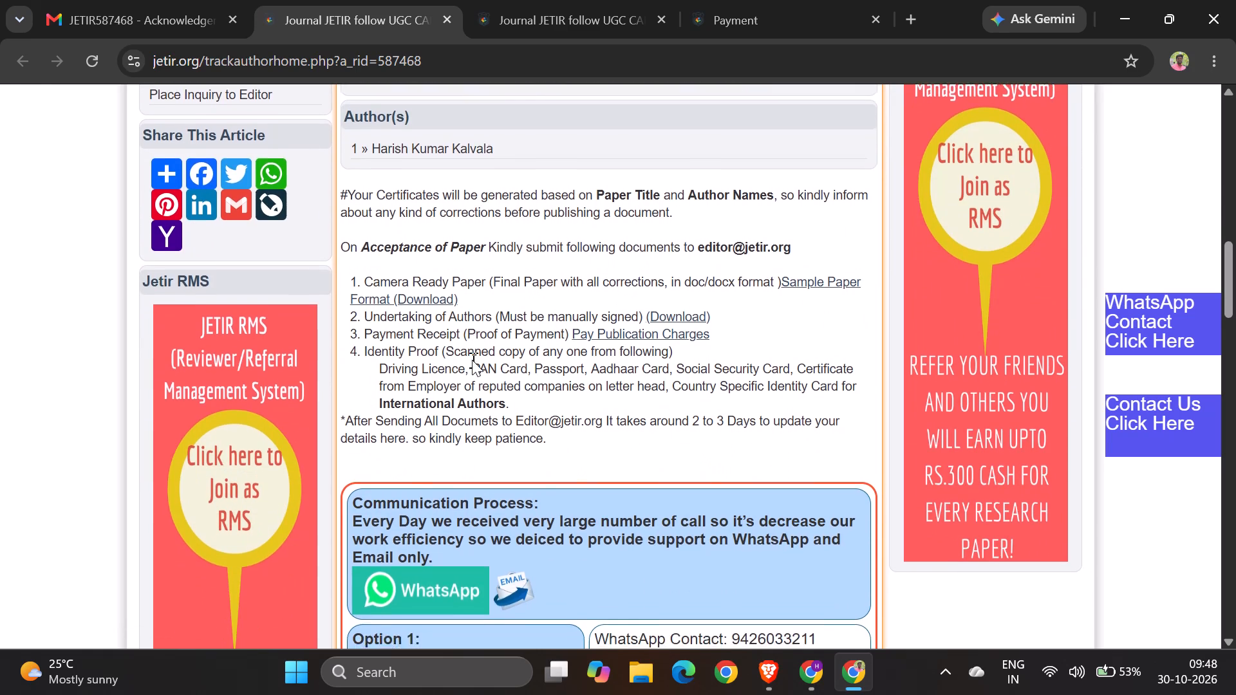
scroll(472, 360, down, 4)
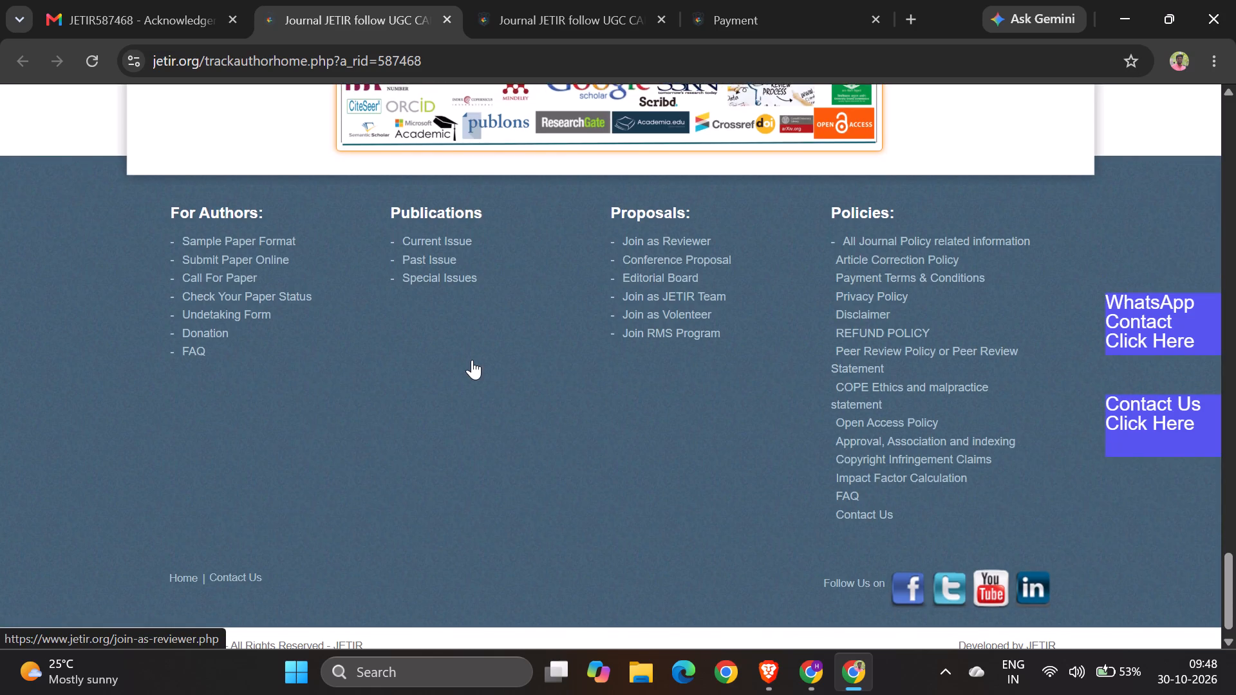
Read the JETIR RMS referral program's join, refer, status and earn information, and return to the top of the tracking page.
scroll(472, 360, up, 7)
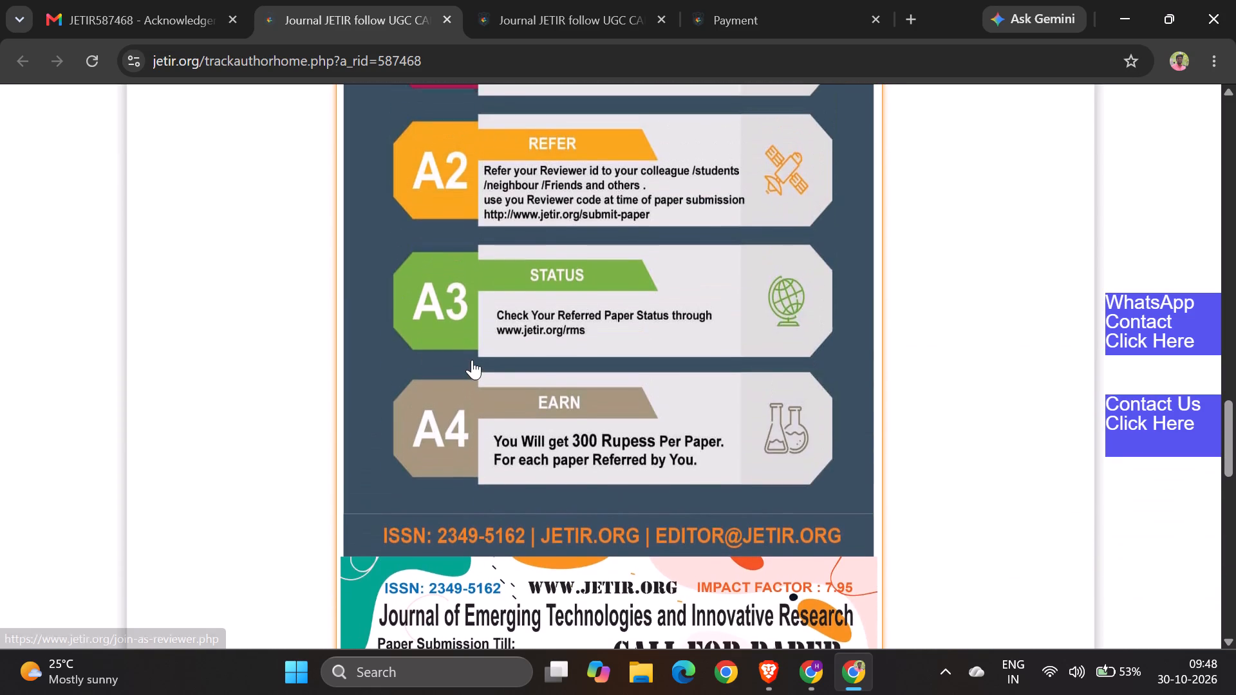
scroll(472, 360, up, 1)
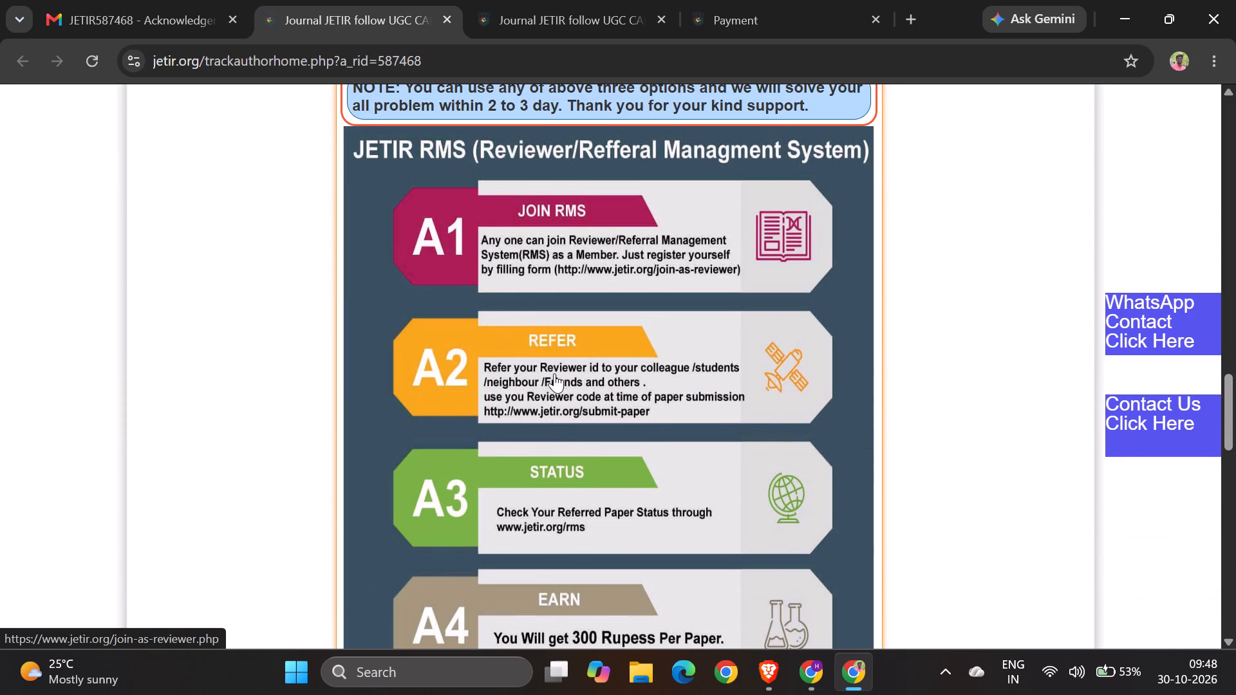
scroll(589, 386, down, 1)
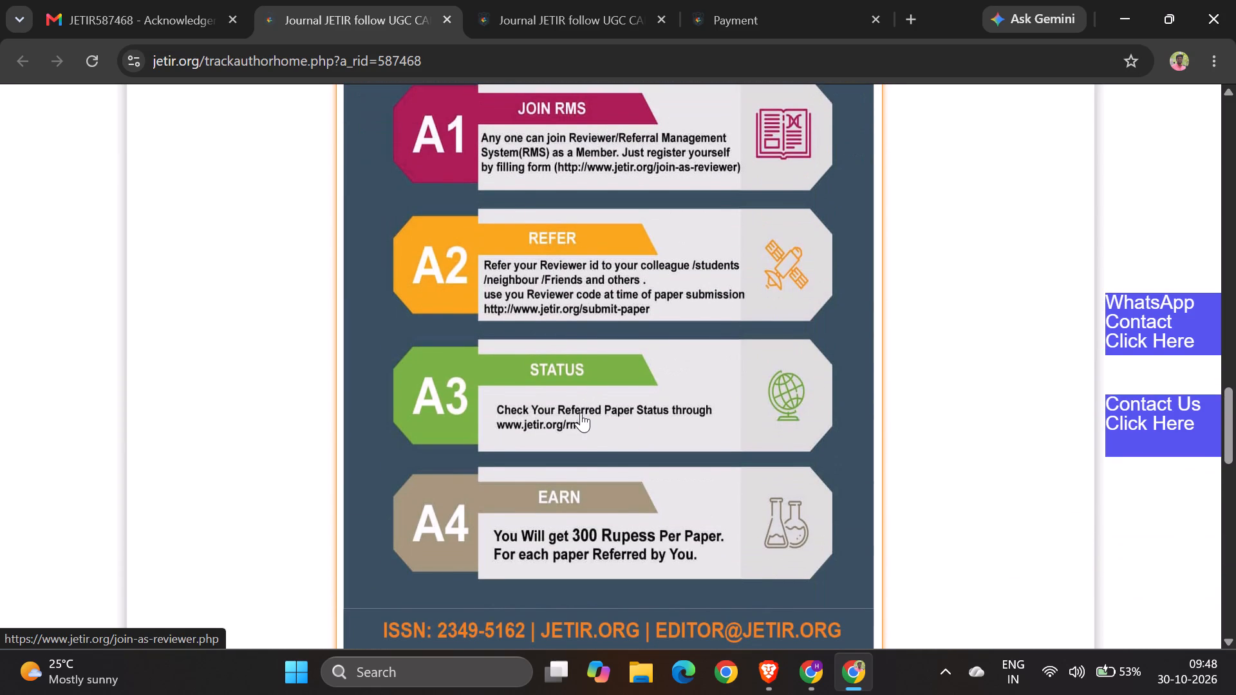
scroll(580, 415, down, 2)
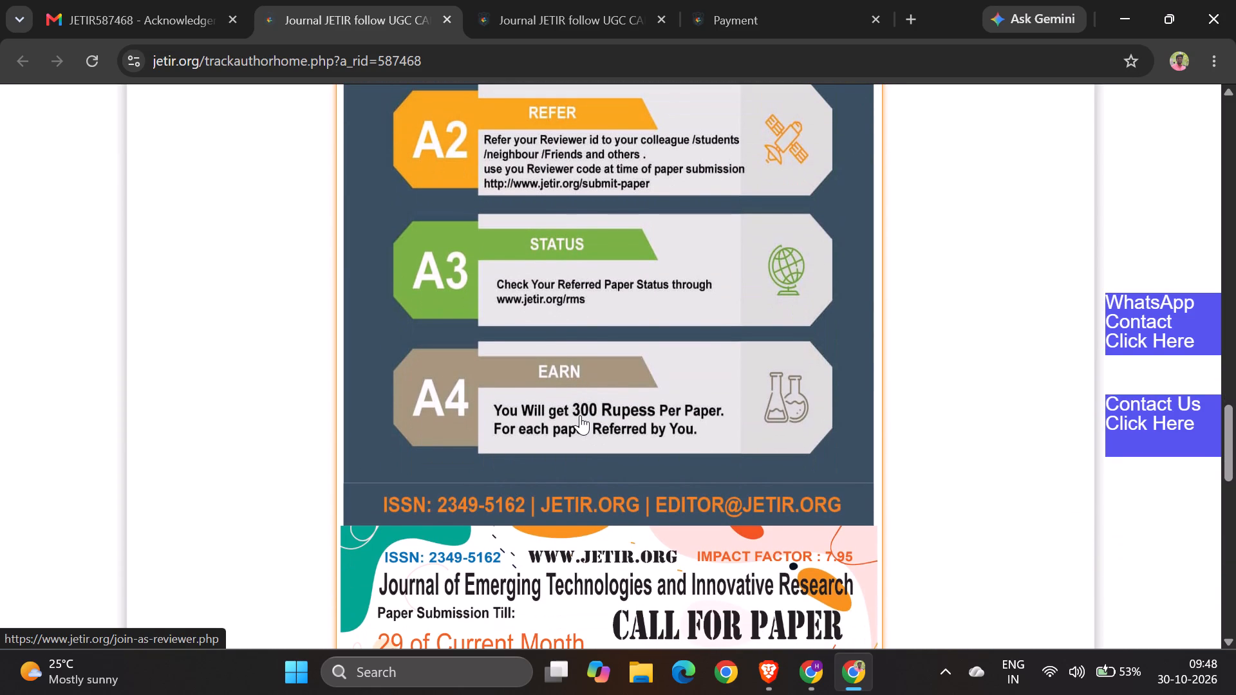
scroll(580, 415, down, 3)
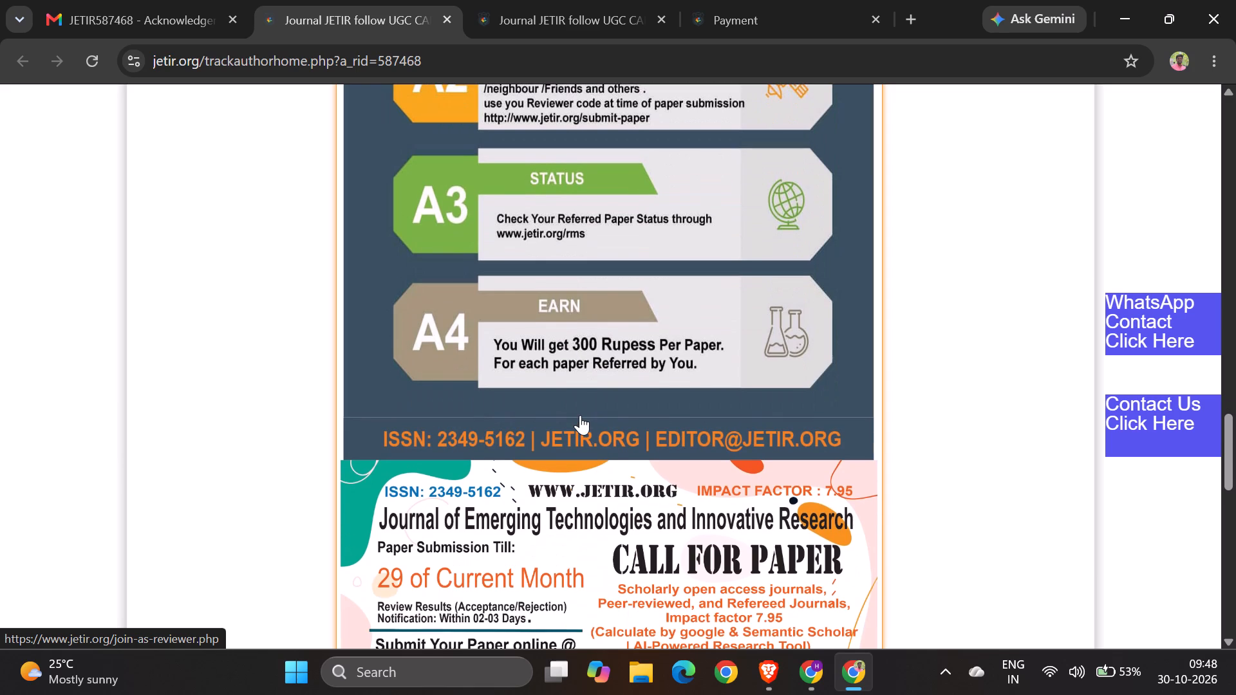
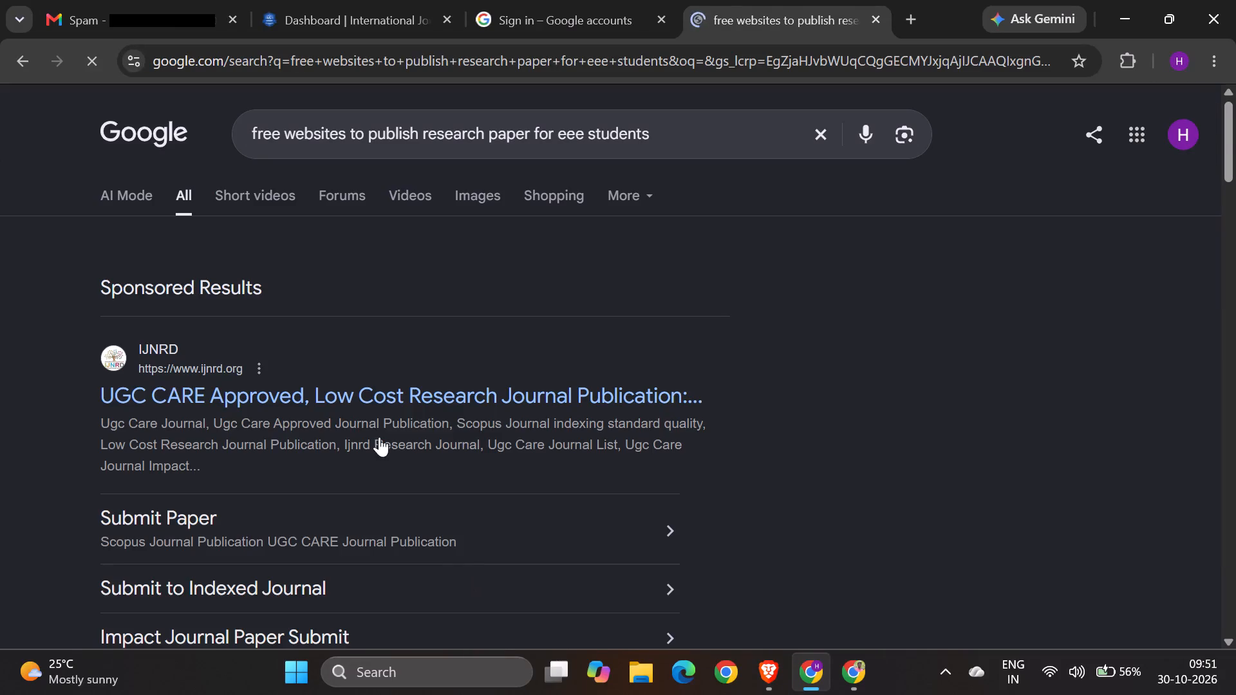
Open the IJNRD journal website from the search results for free websites to publish research papers for EEE students.
scroll(328, 432, down, 1)
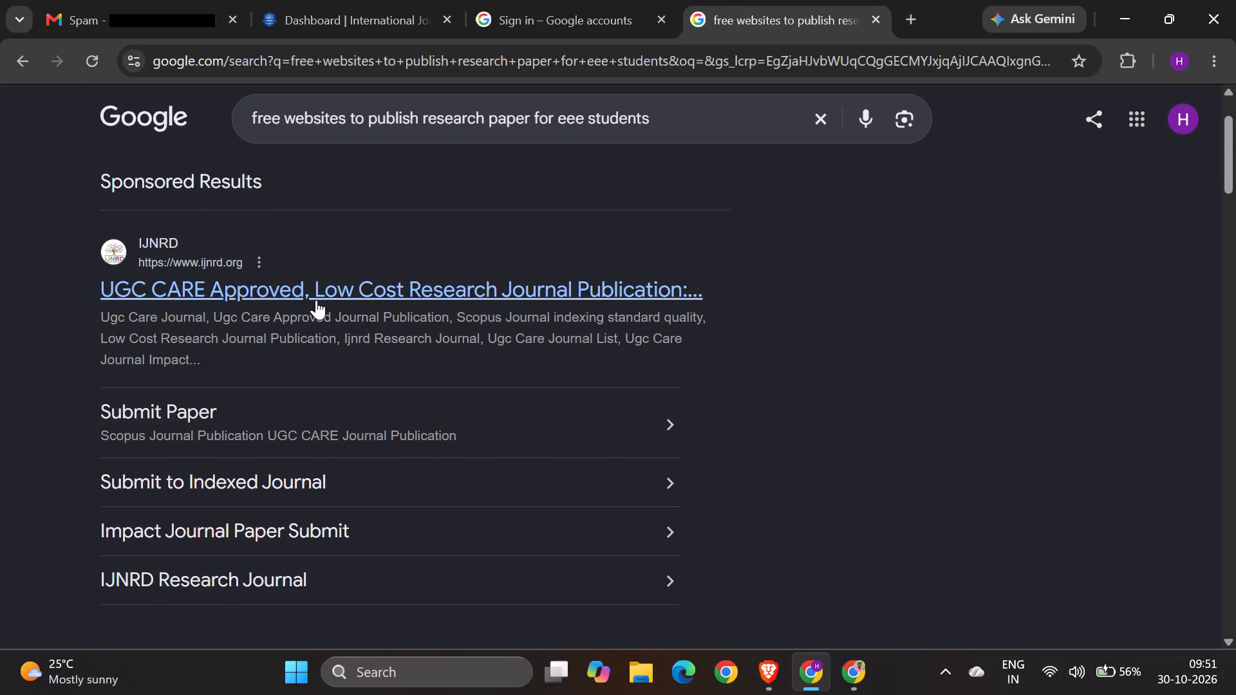
click(315, 299)
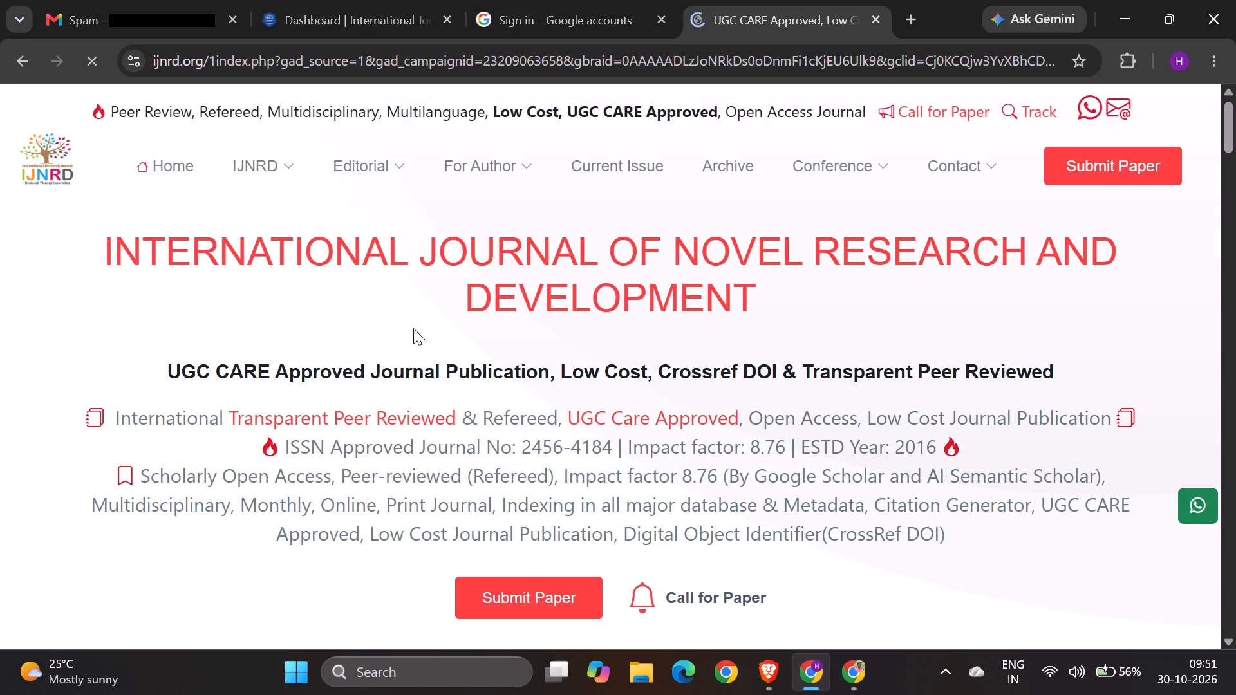
Open the IJNRD online paper submission form.
scroll(415, 329, down, 1)
click(552, 444)
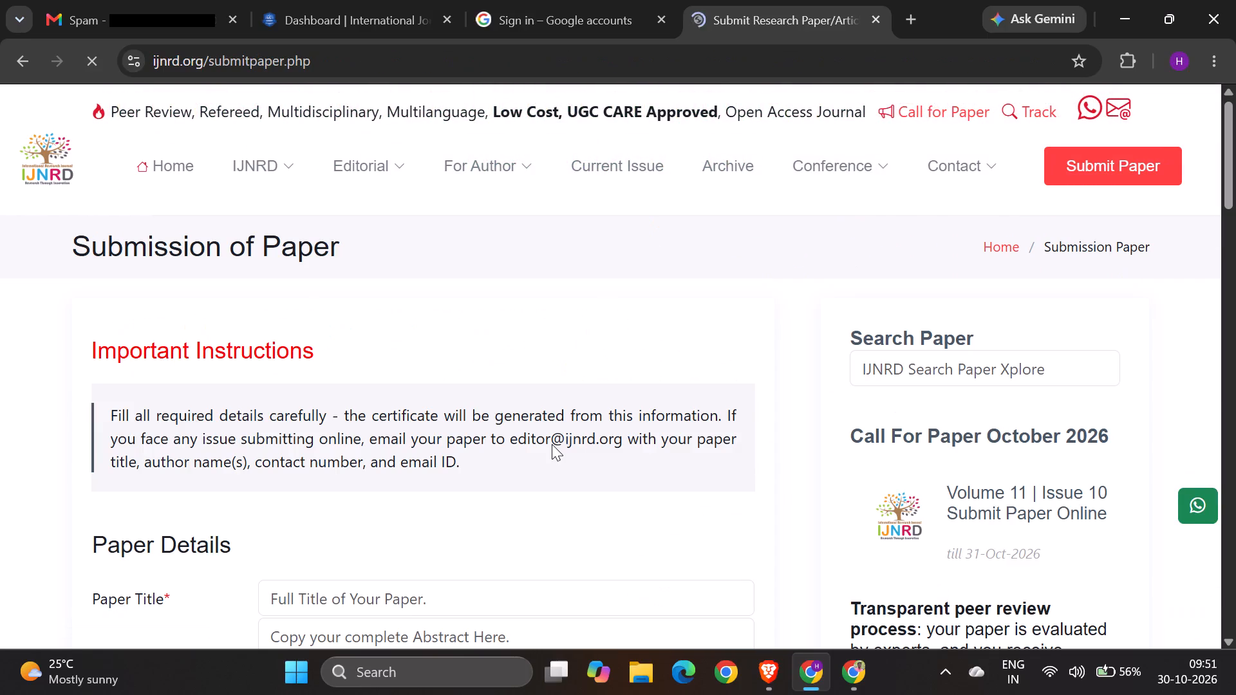
Fill in the paper title with the saved entry "Renewable-Driven Wireless Charging Architecture for Electric Vehicles".
scroll(461, 347, down, 2)
scroll(397, 411, down, 1)
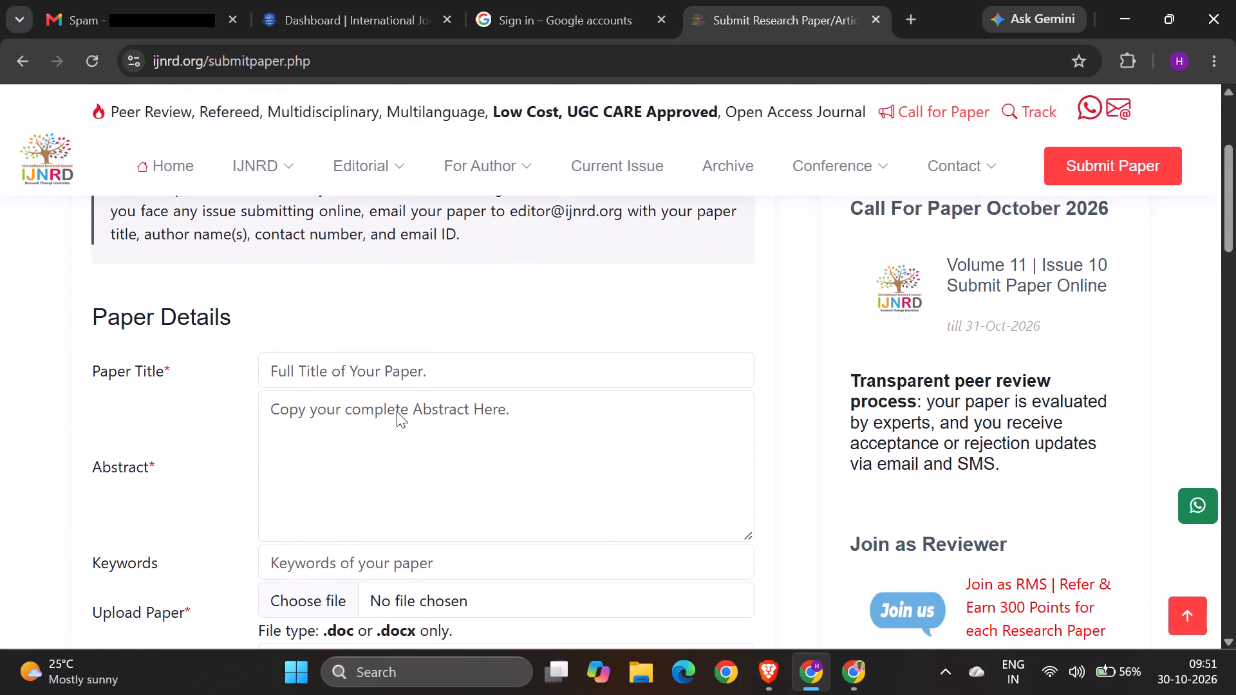
scroll(397, 411, down, 3)
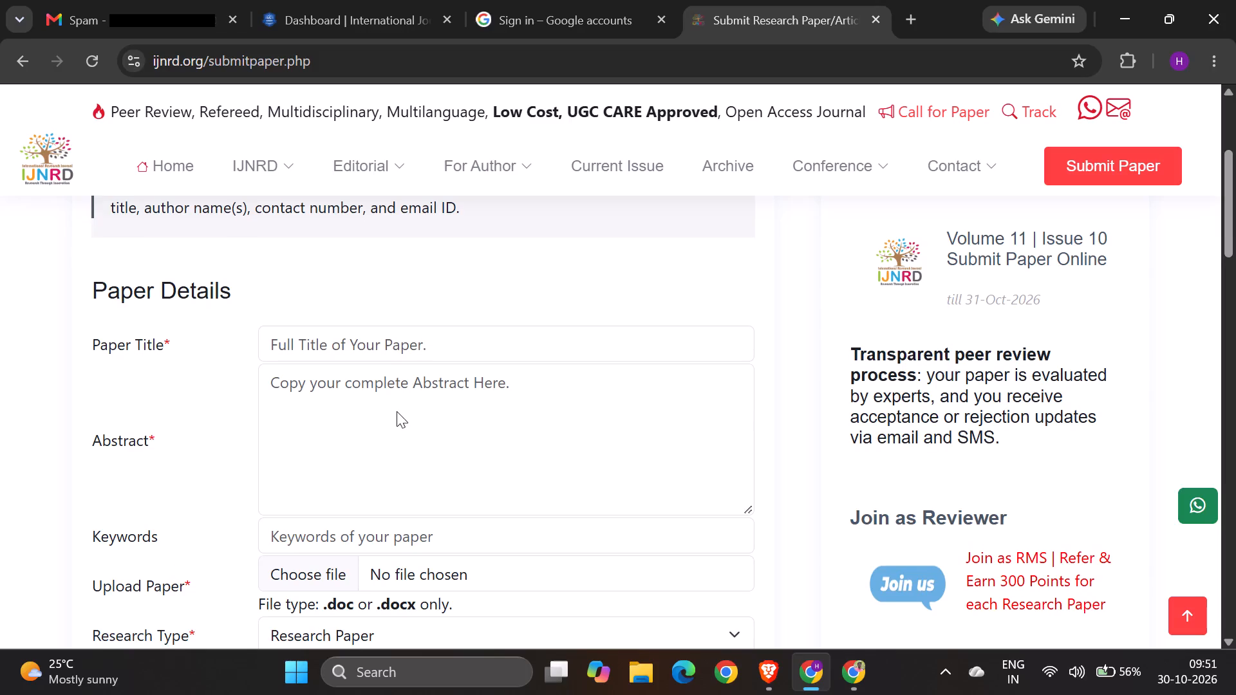
scroll(397, 411, down, 1)
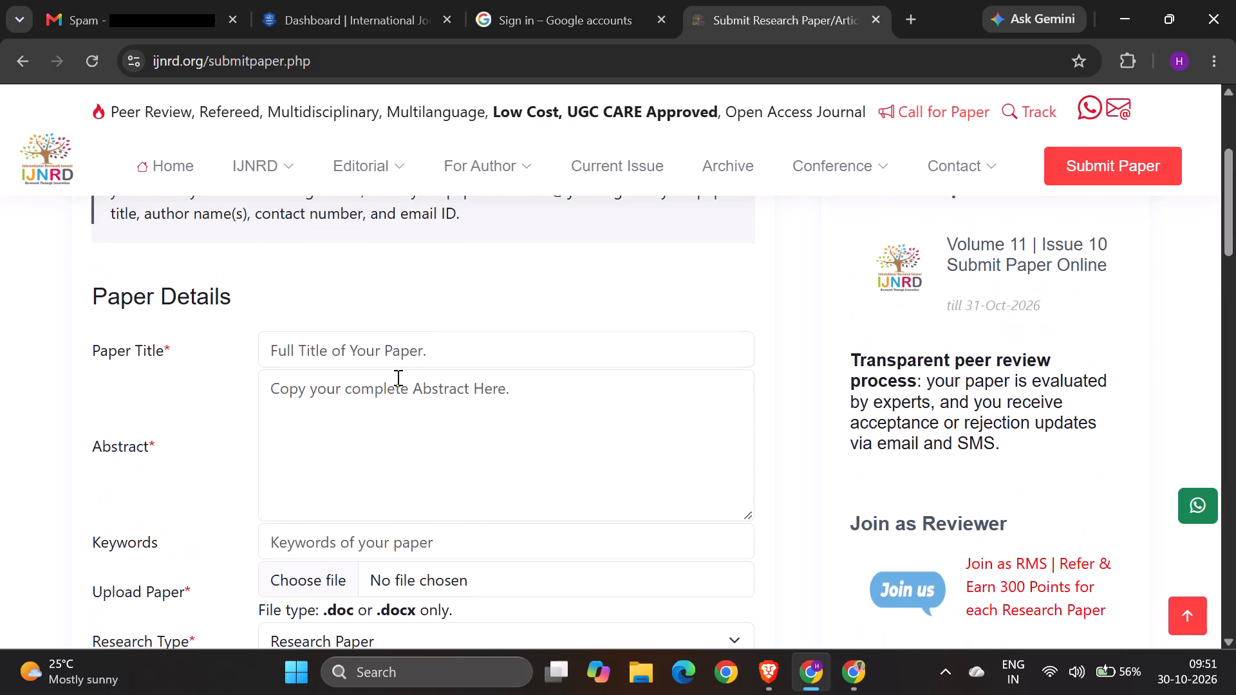
click(376, 353)
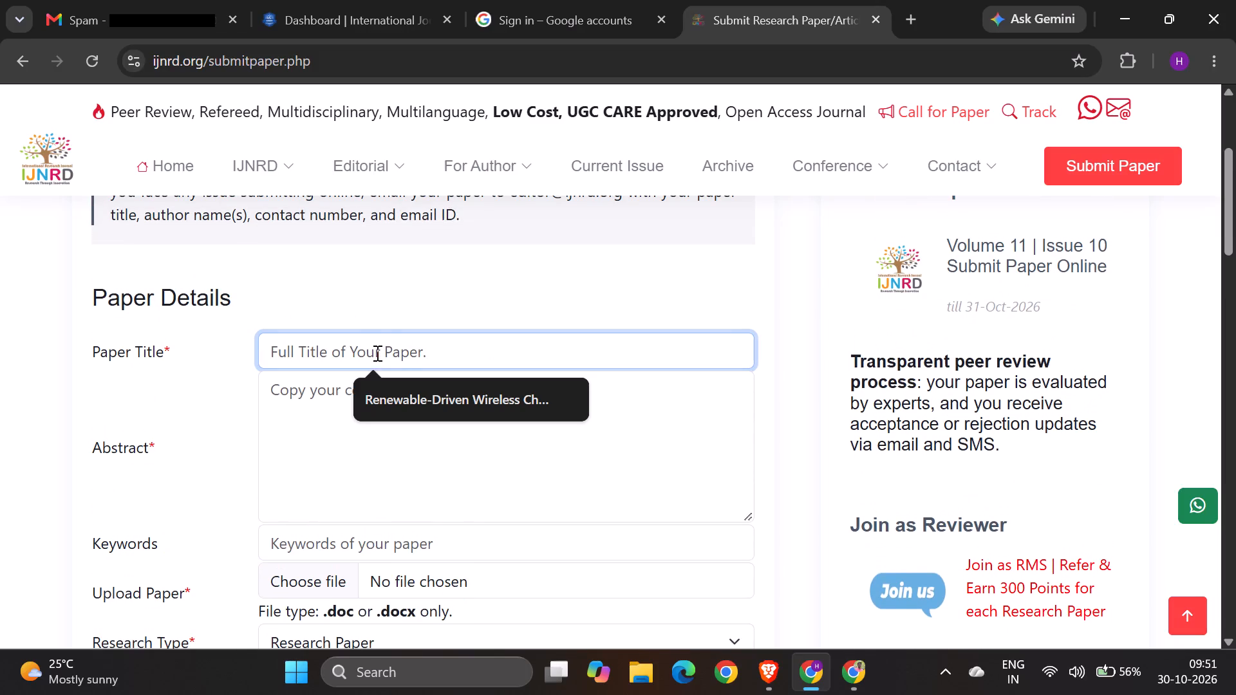
click(435, 406)
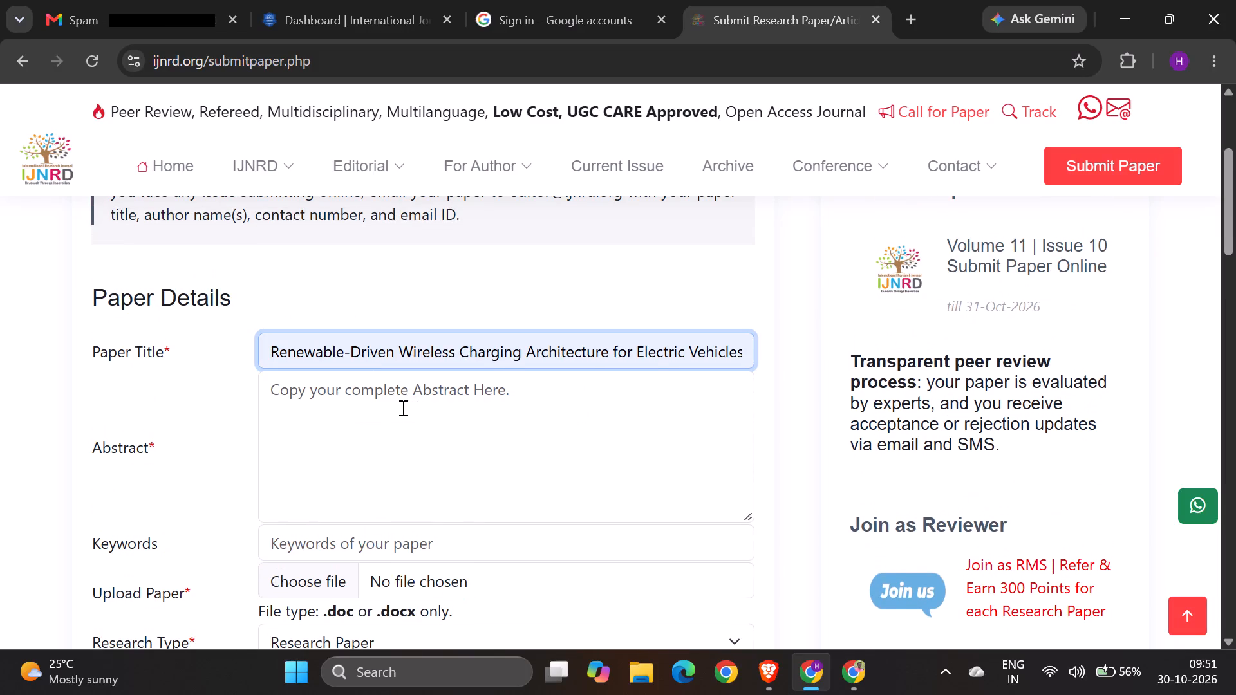
Look through the clipboard history for text to use in the Abstract field, then dismiss it without pasting.
click(402, 407)
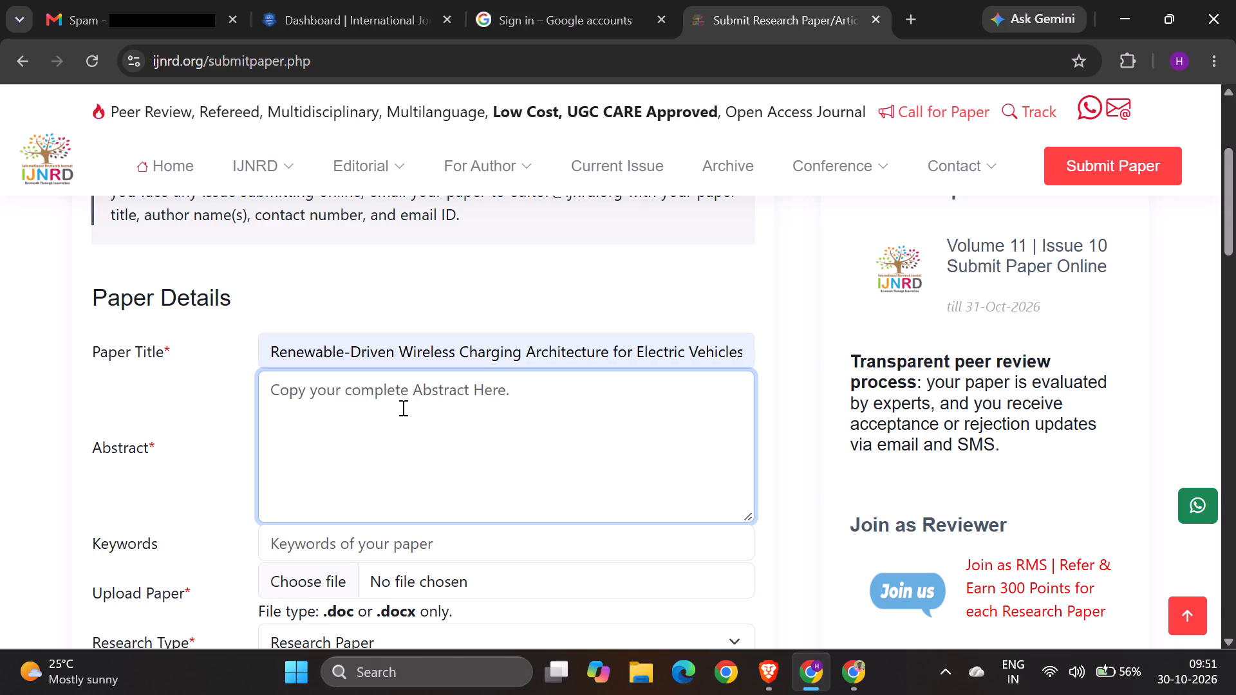
key(super+v)
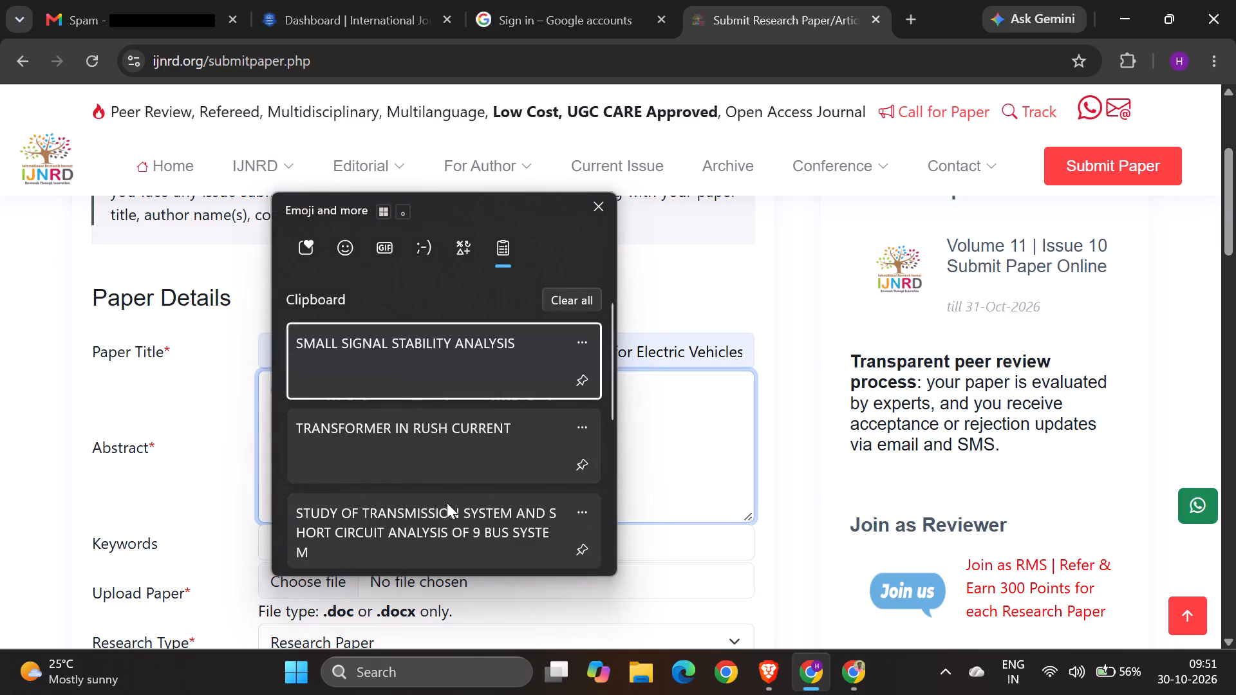
scroll(447, 503, down, 6)
scroll(447, 503, up, 5)
click(646, 673)
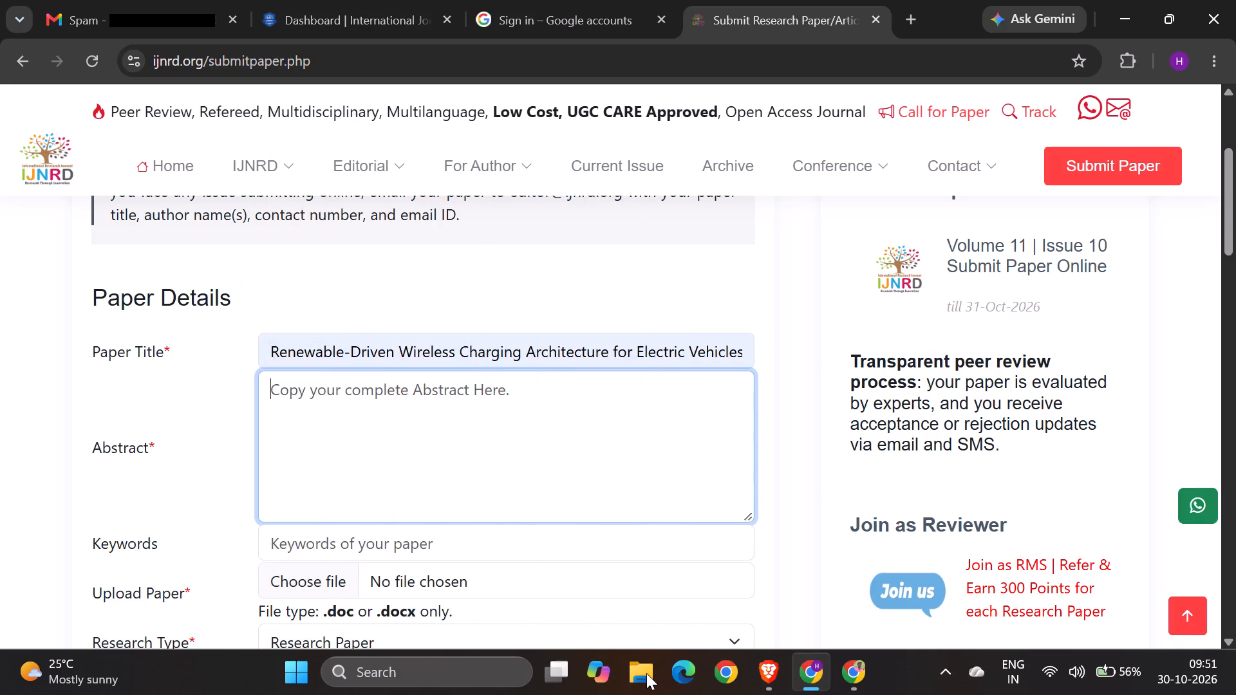
Open the Downloads folder in File Explorer and select today's compressed PSS PDFs, starting from "h pss 4_compressed (1)".
click(646, 673)
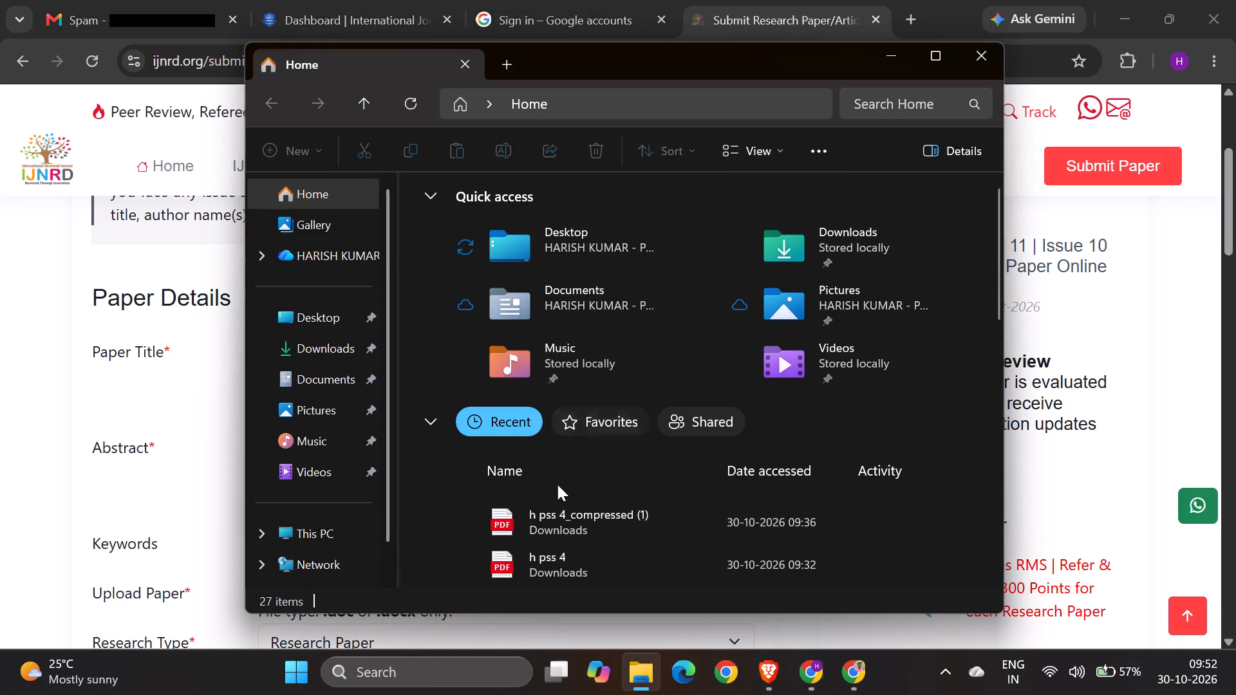
click(342, 348)
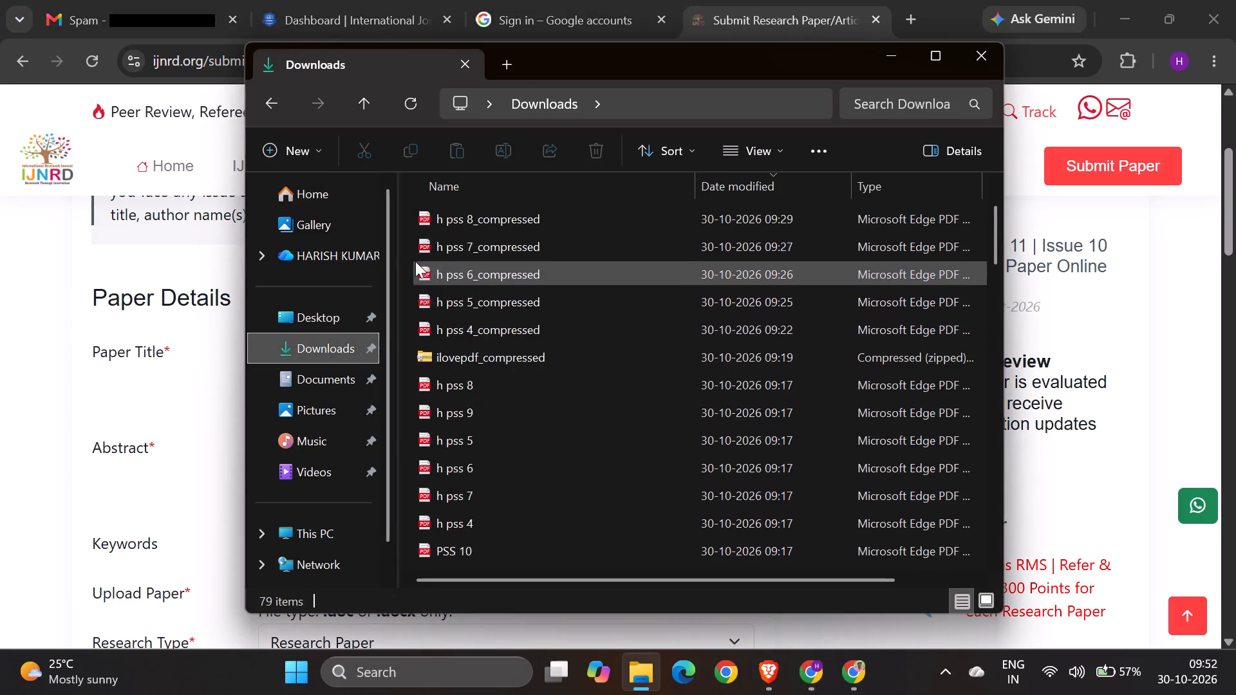
scroll(415, 261, up, 1)
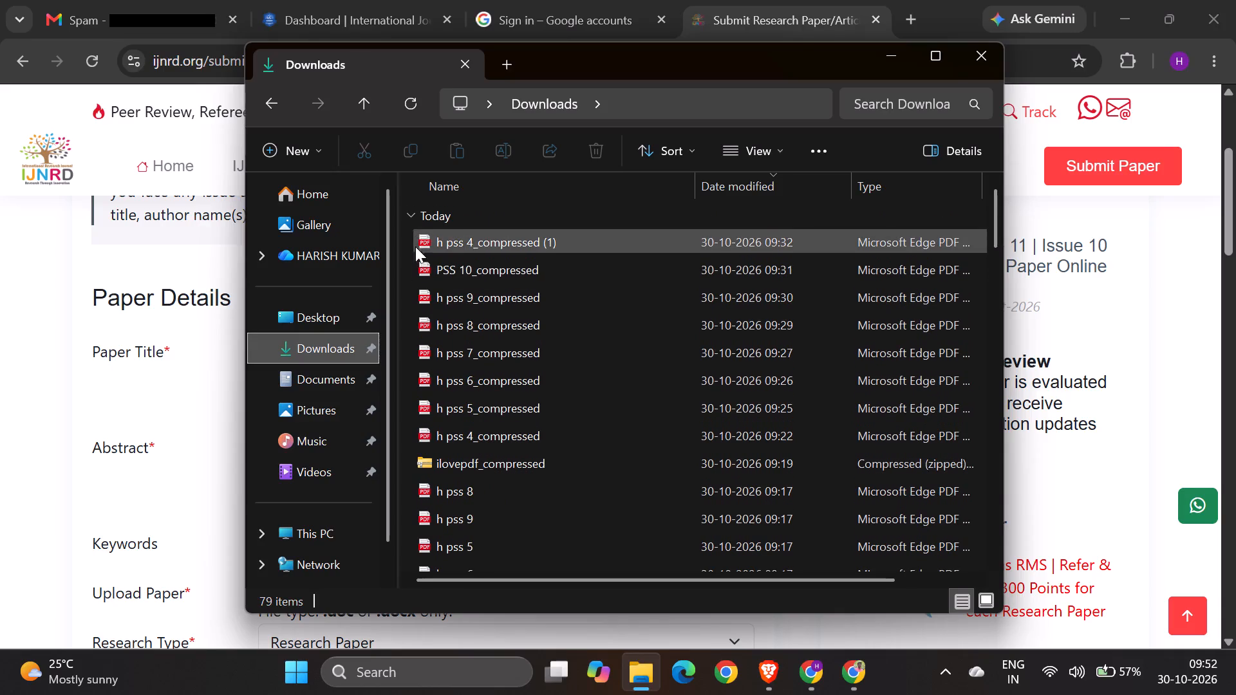
drag(409, 236, 533, 423)
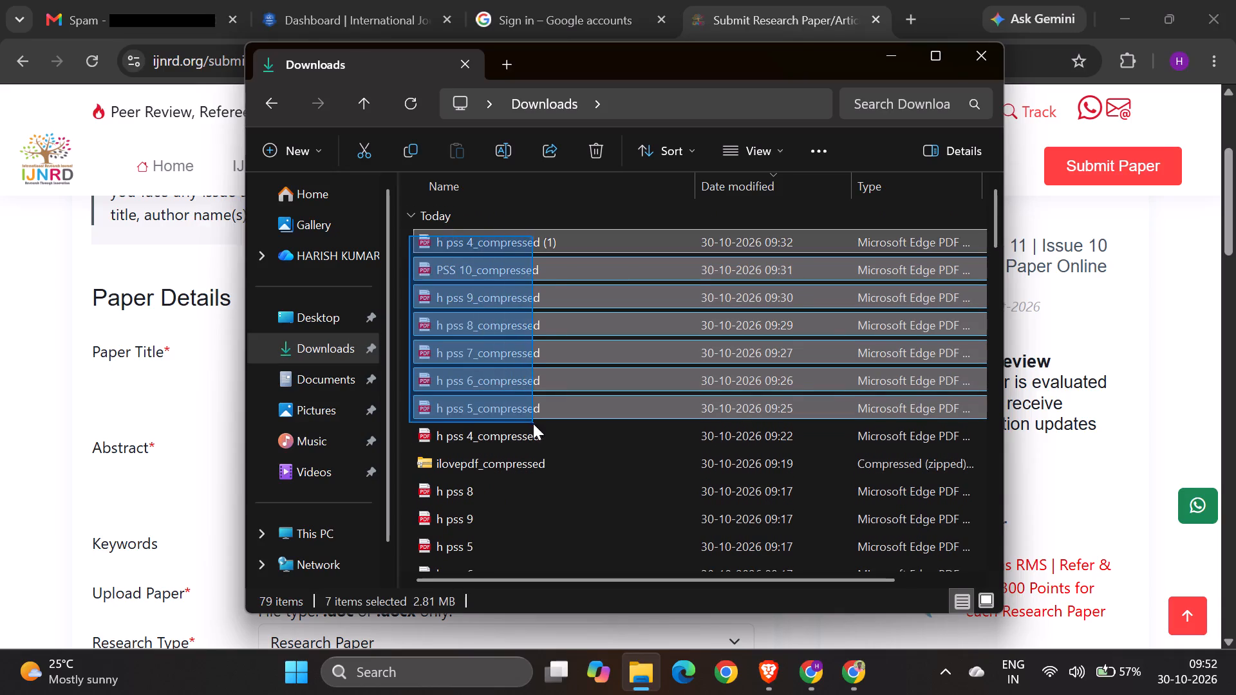
Delete all of today's files from the Downloads folder, ending with PSS 10 and keeping yesterday's and older files.
drag(533, 423, 581, 525)
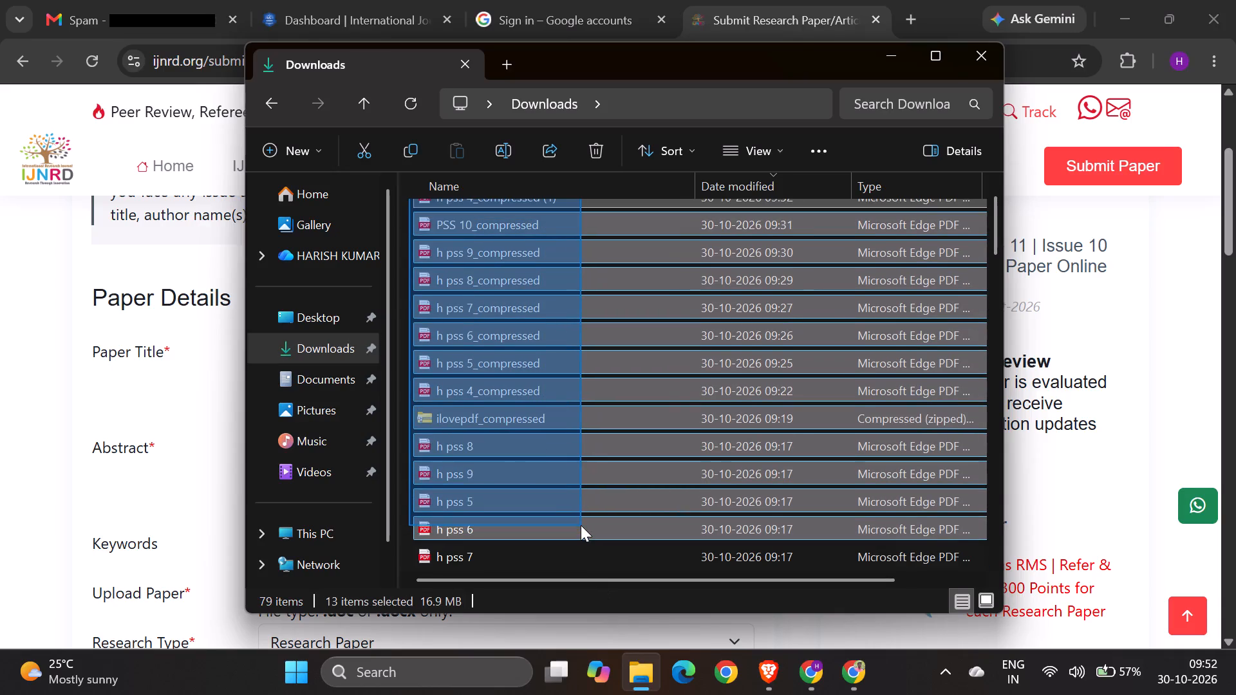
drag(581, 525, 522, 313)
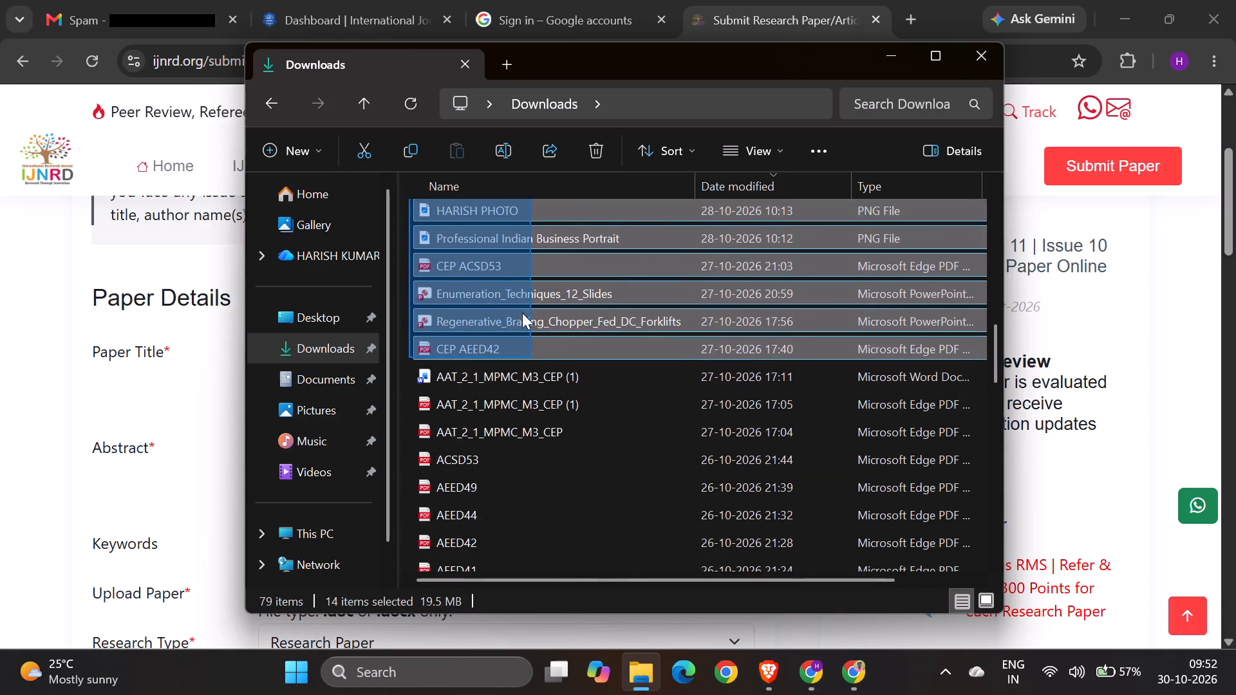
drag(522, 313, 467, 208)
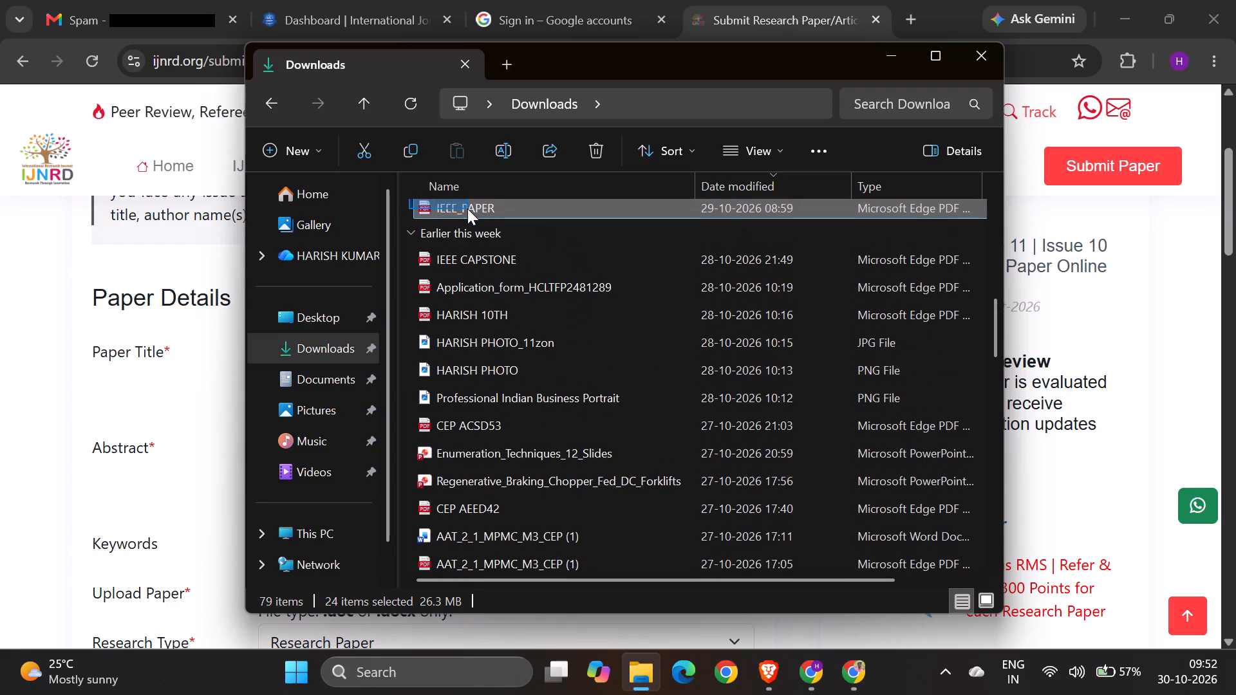
drag(467, 208, 520, 357)
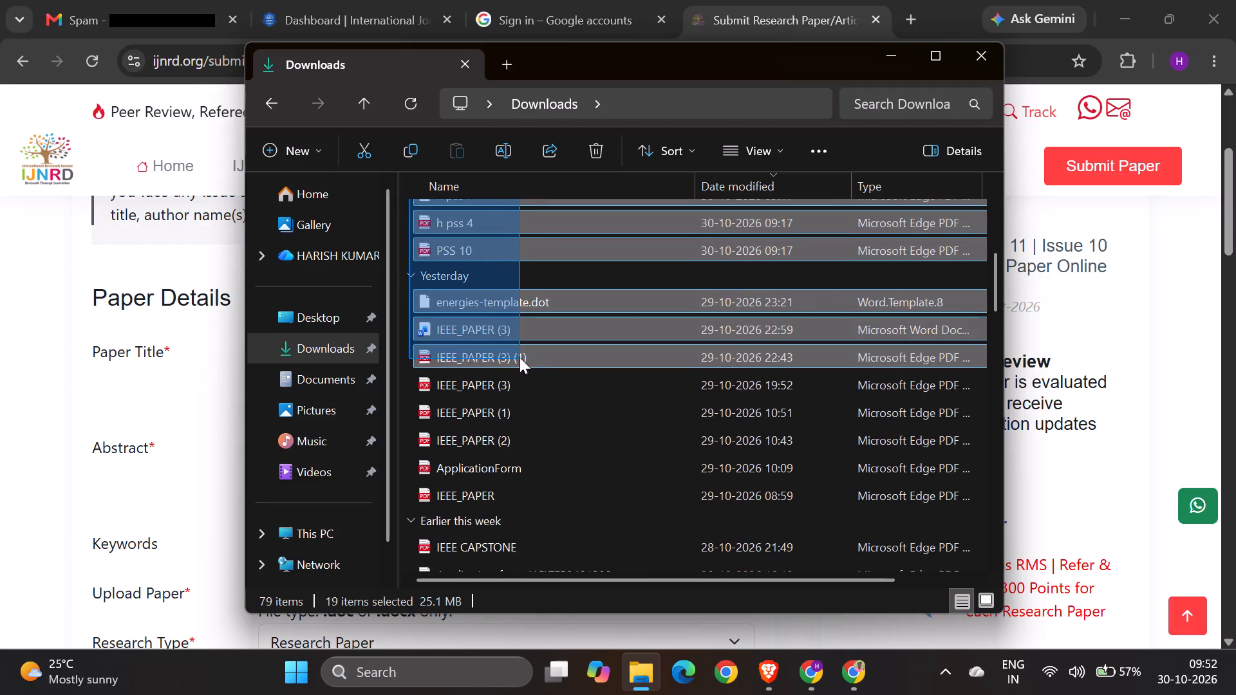
drag(520, 357, 496, 255)
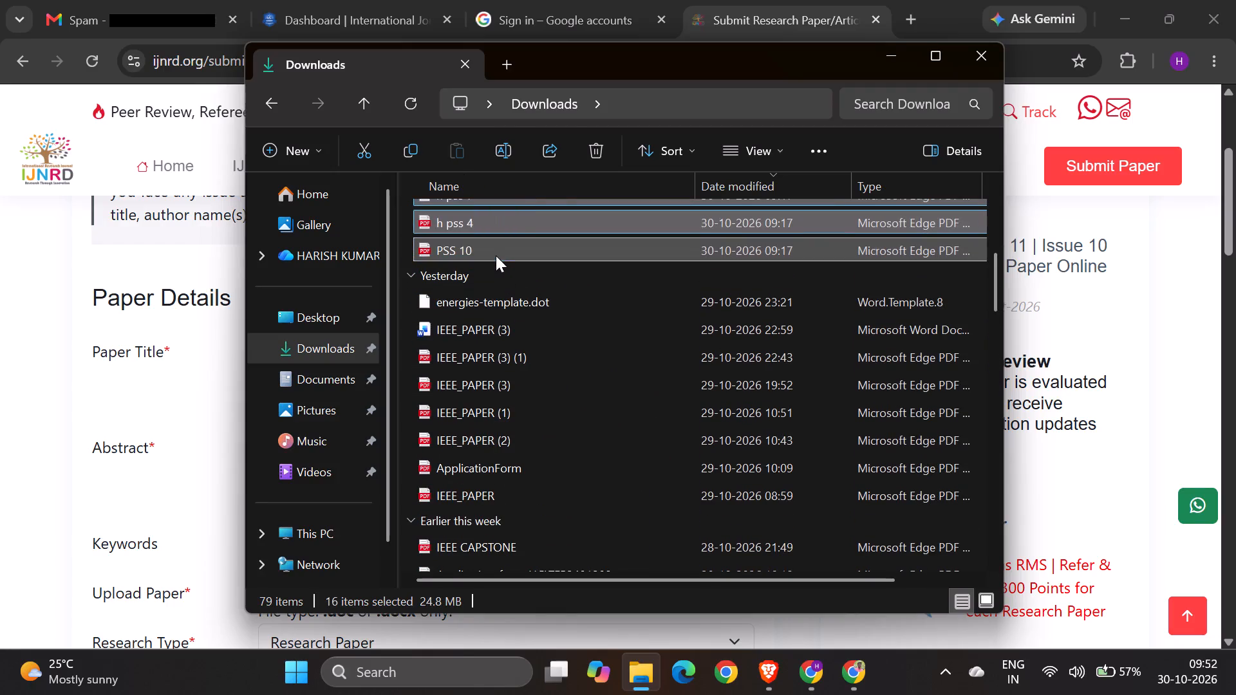
click(594, 145)
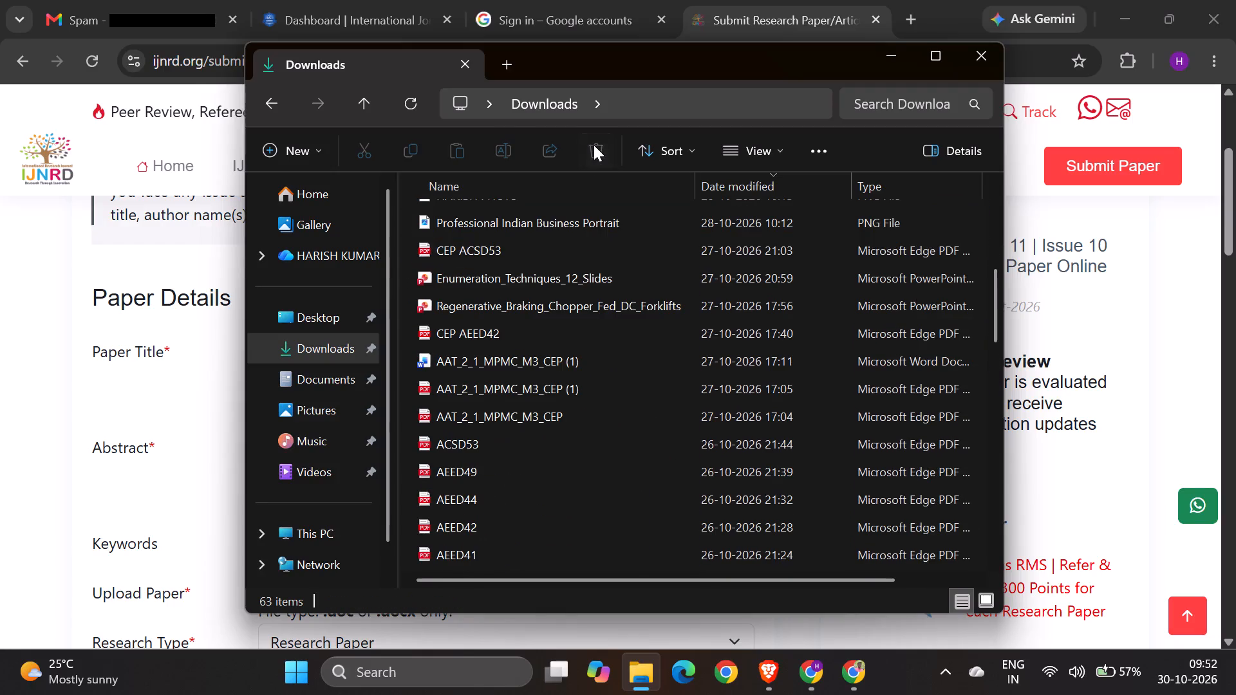
Open the IEEE_PAPER (3) (1) PDF from the Downloads folder.
scroll(552, 287, up, 3)
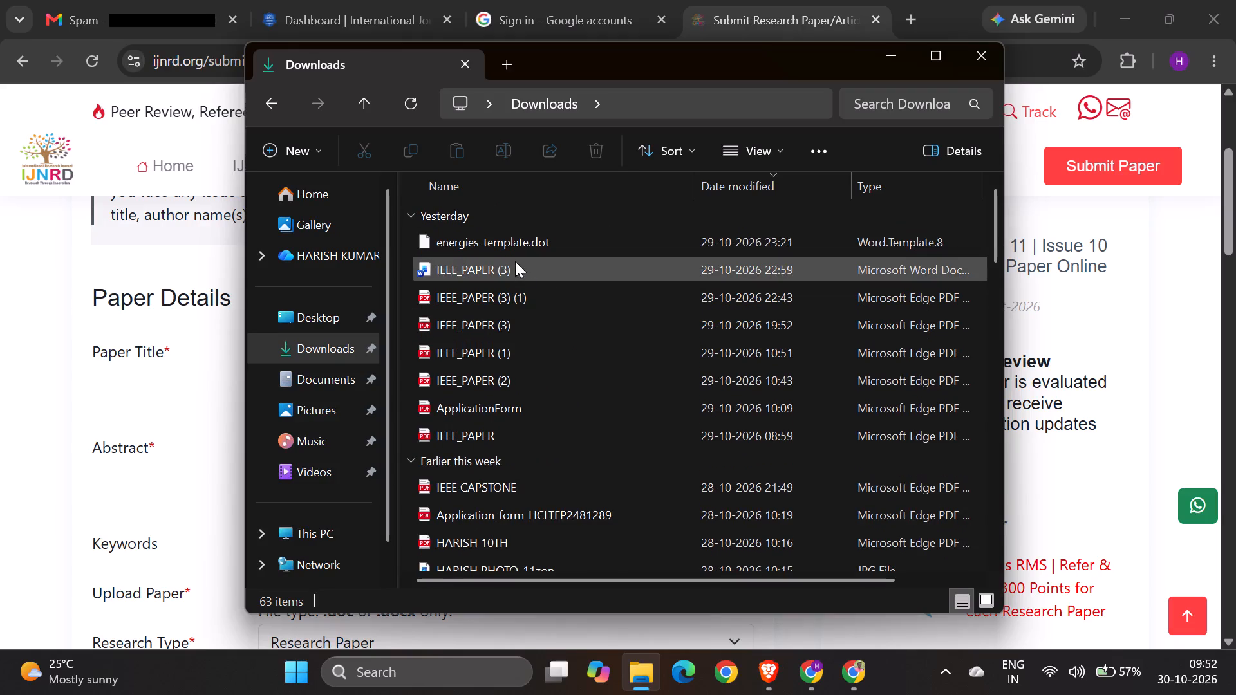
click(485, 302)
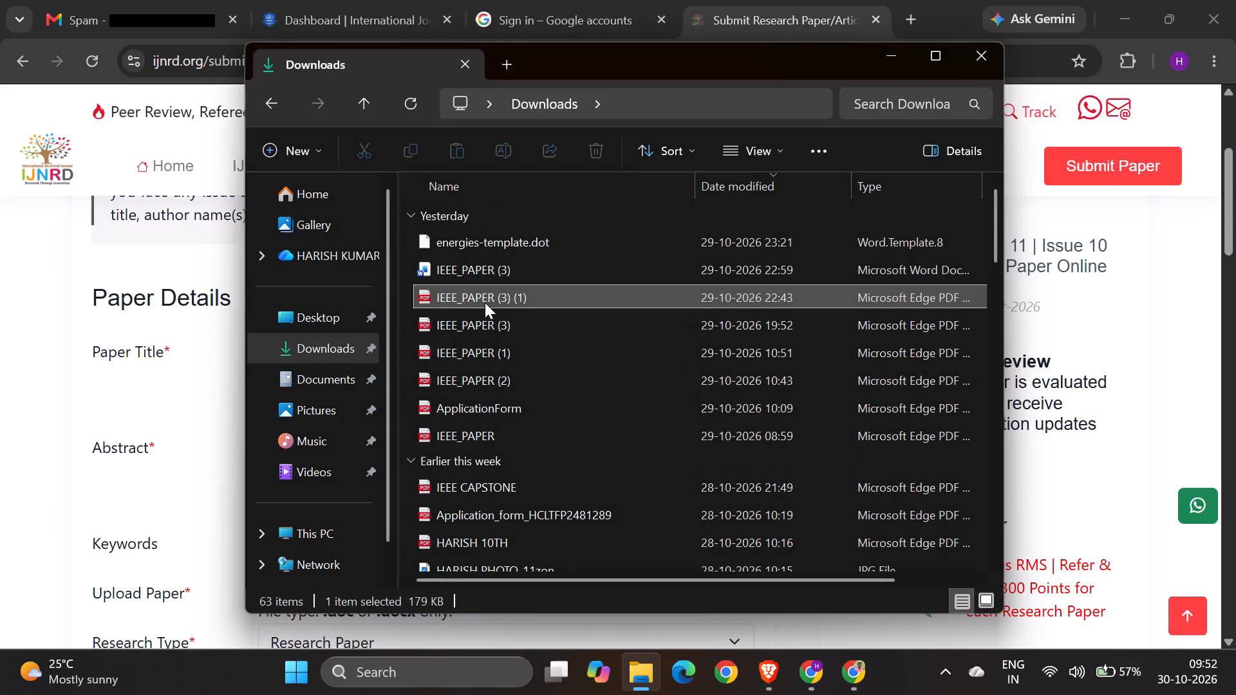
double_click(485, 302)
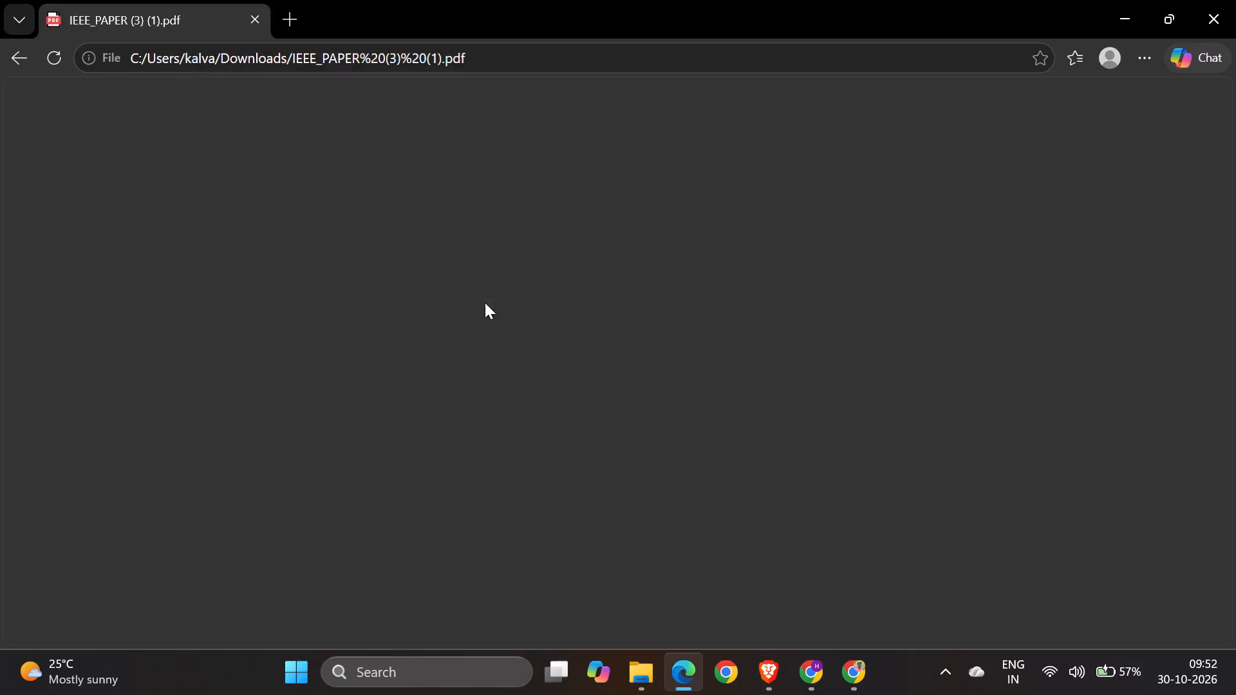
Copy the full abstract text from the first page of the IEEE paper PDF.
scroll(426, 349, down, 1)
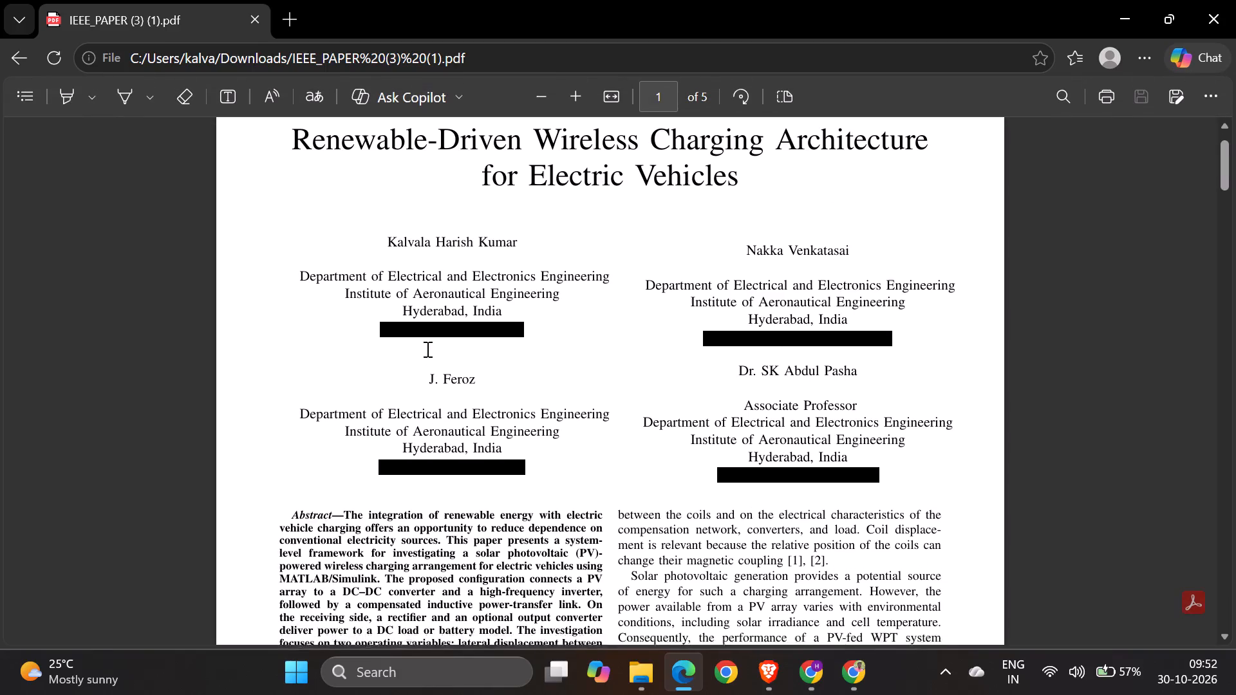
scroll(426, 349, down, 2)
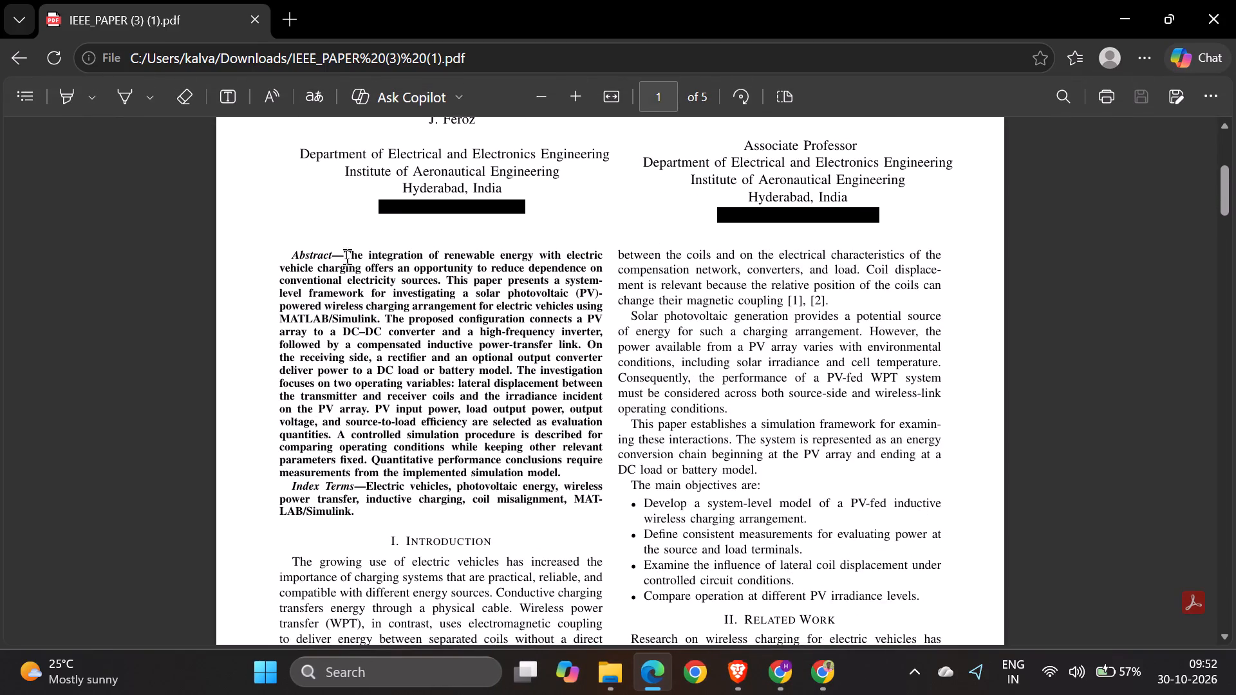
drag(344, 254, 565, 457)
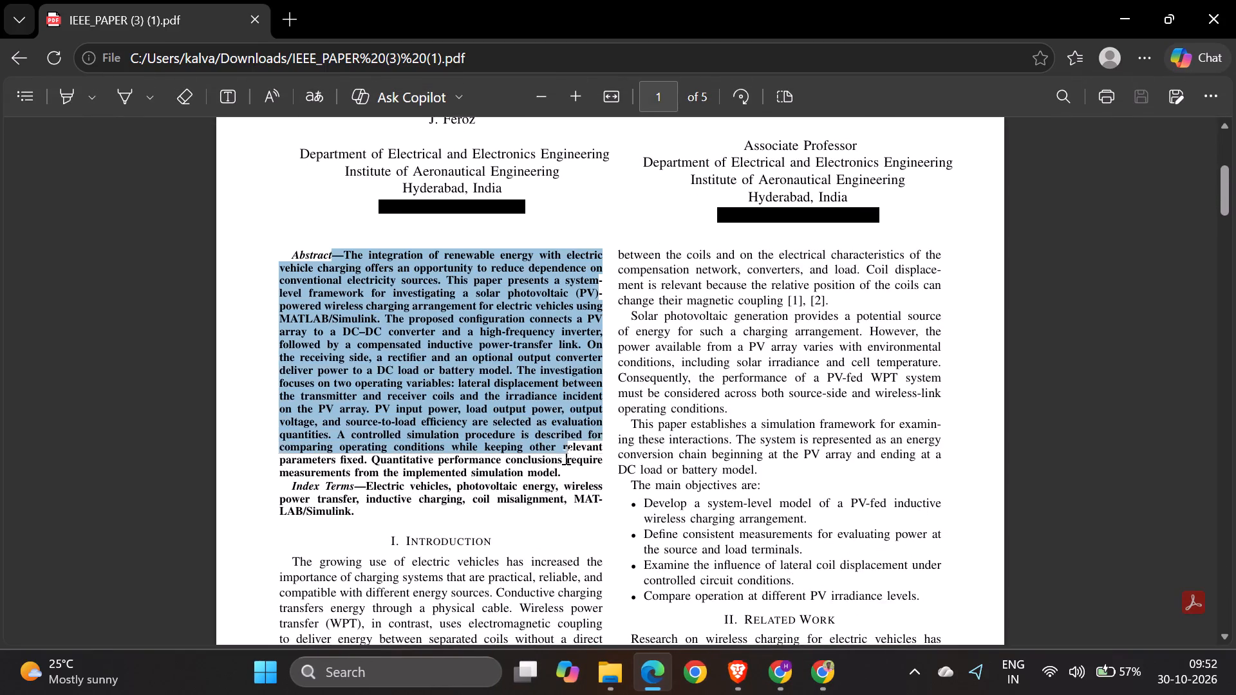
drag(565, 457, 565, 469)
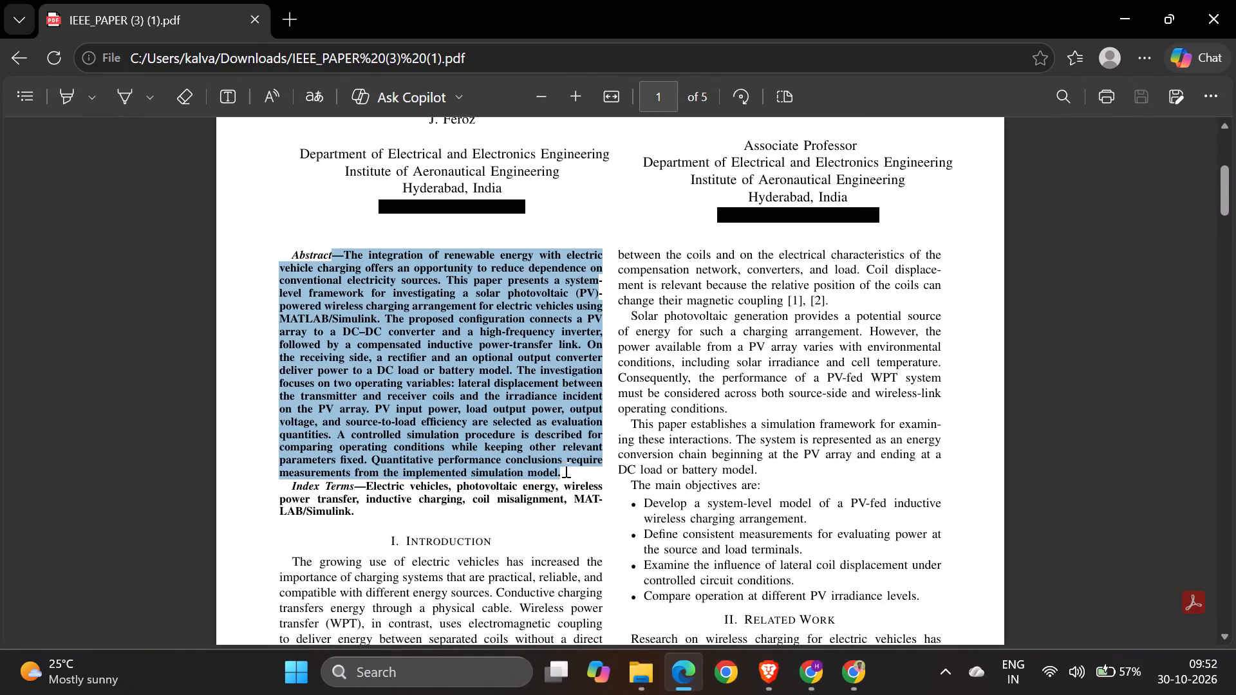
key(ctrl+c)
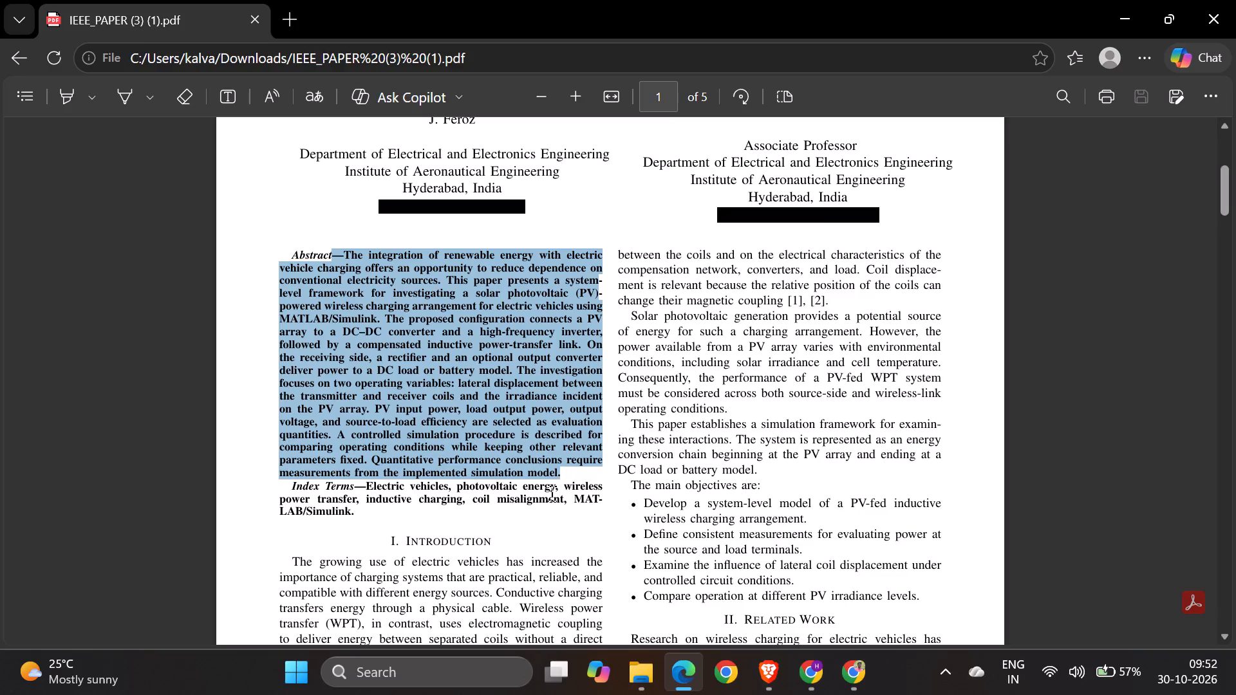
Copy the index terms below the abstract, from Electric vehicles through MATLAB/Simulink.
click(550, 493)
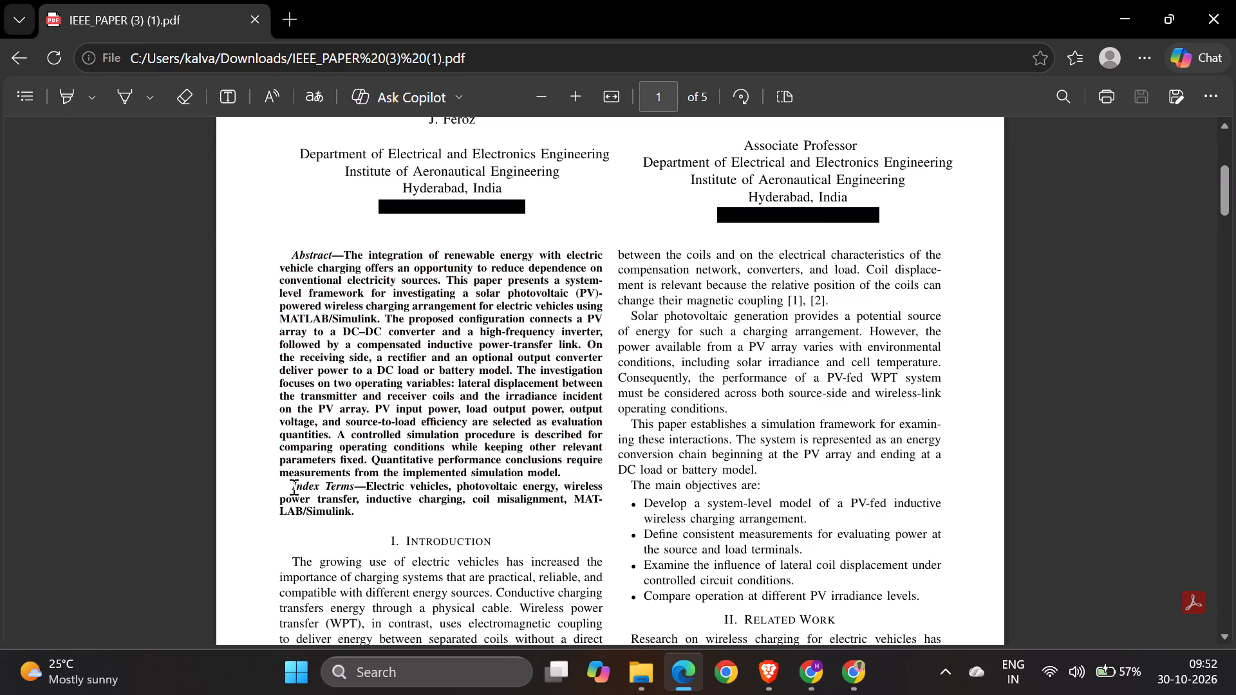
drag(364, 488, 364, 517)
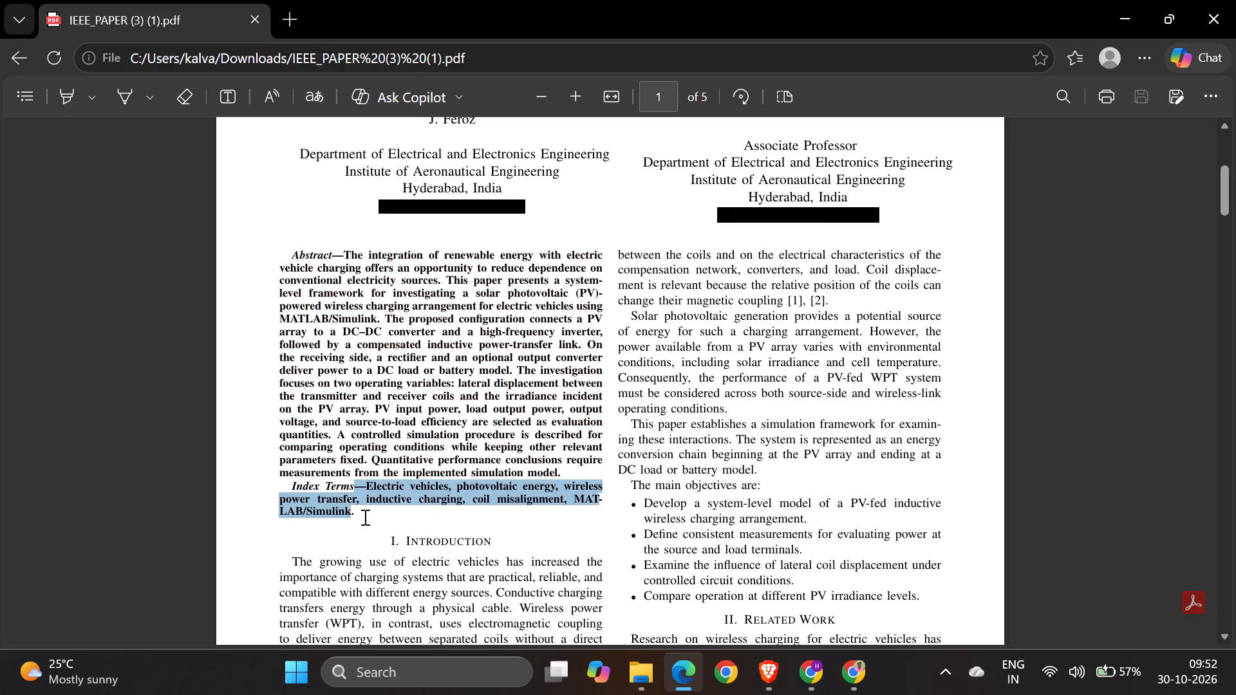
drag(364, 517, 360, 517)
key(ctrl+c)
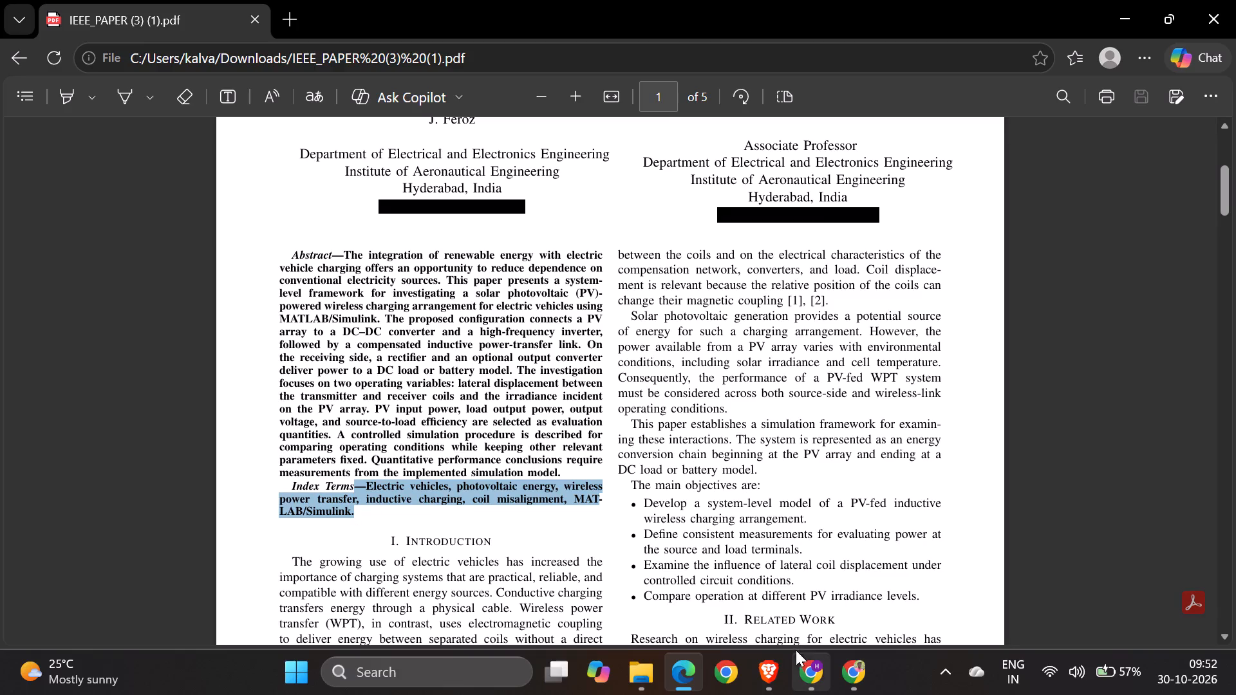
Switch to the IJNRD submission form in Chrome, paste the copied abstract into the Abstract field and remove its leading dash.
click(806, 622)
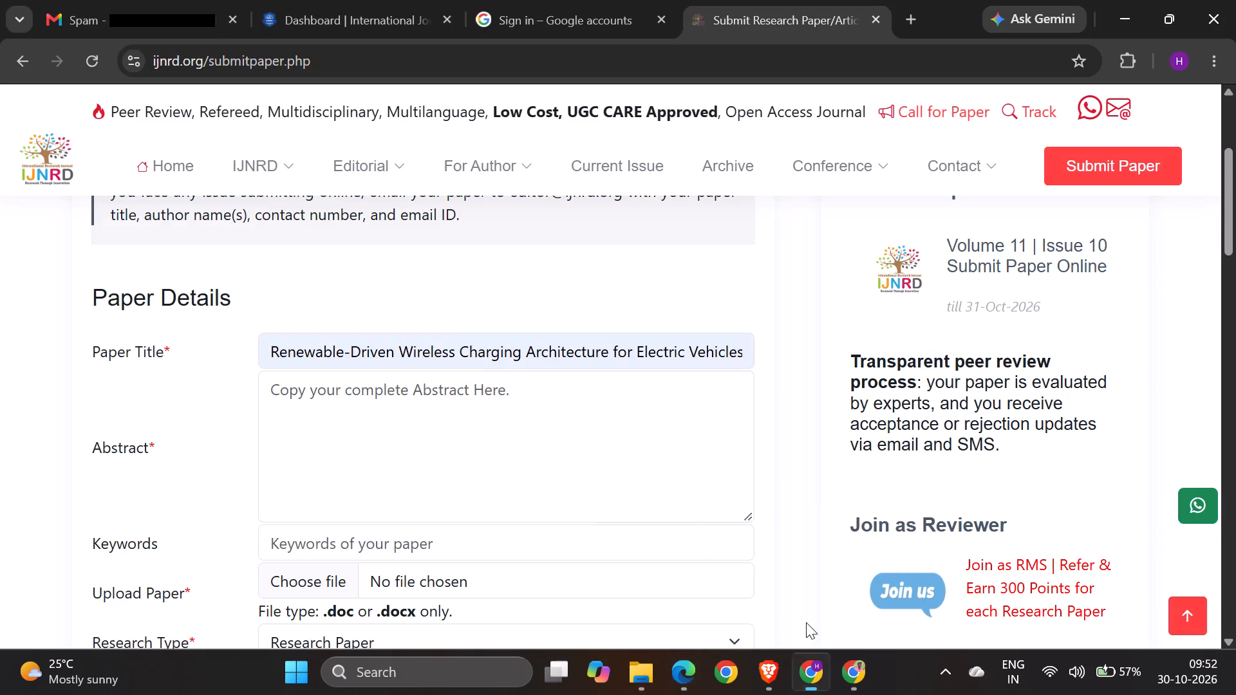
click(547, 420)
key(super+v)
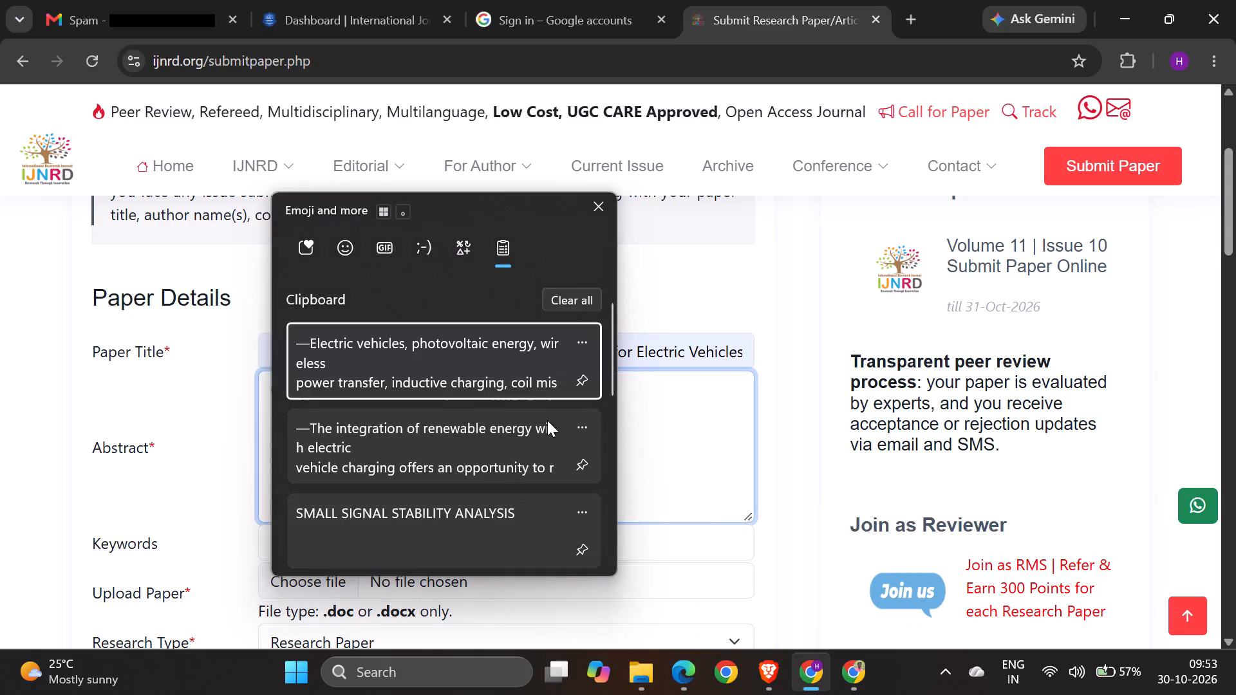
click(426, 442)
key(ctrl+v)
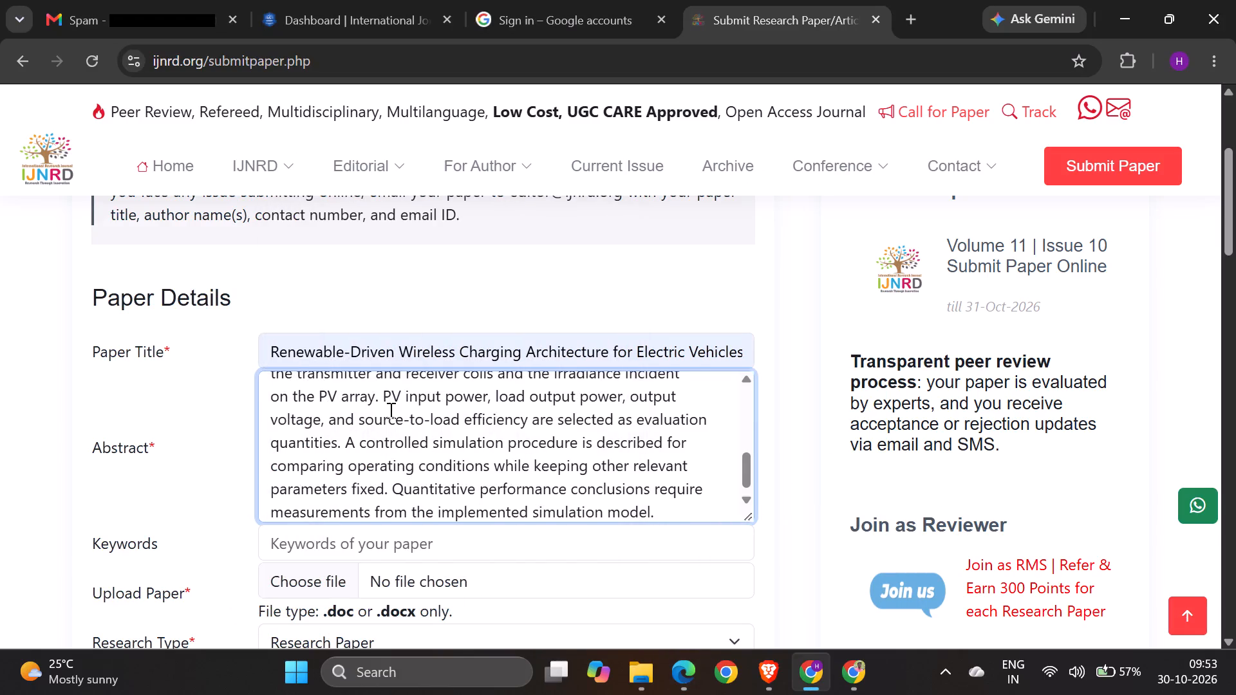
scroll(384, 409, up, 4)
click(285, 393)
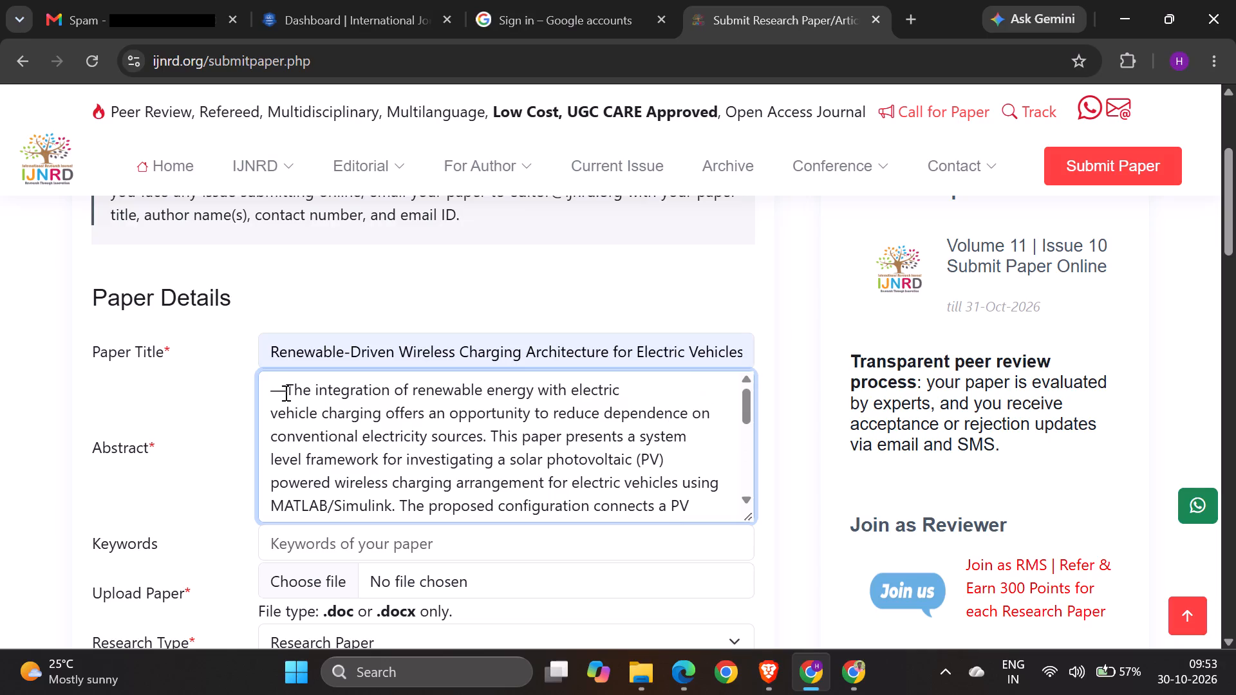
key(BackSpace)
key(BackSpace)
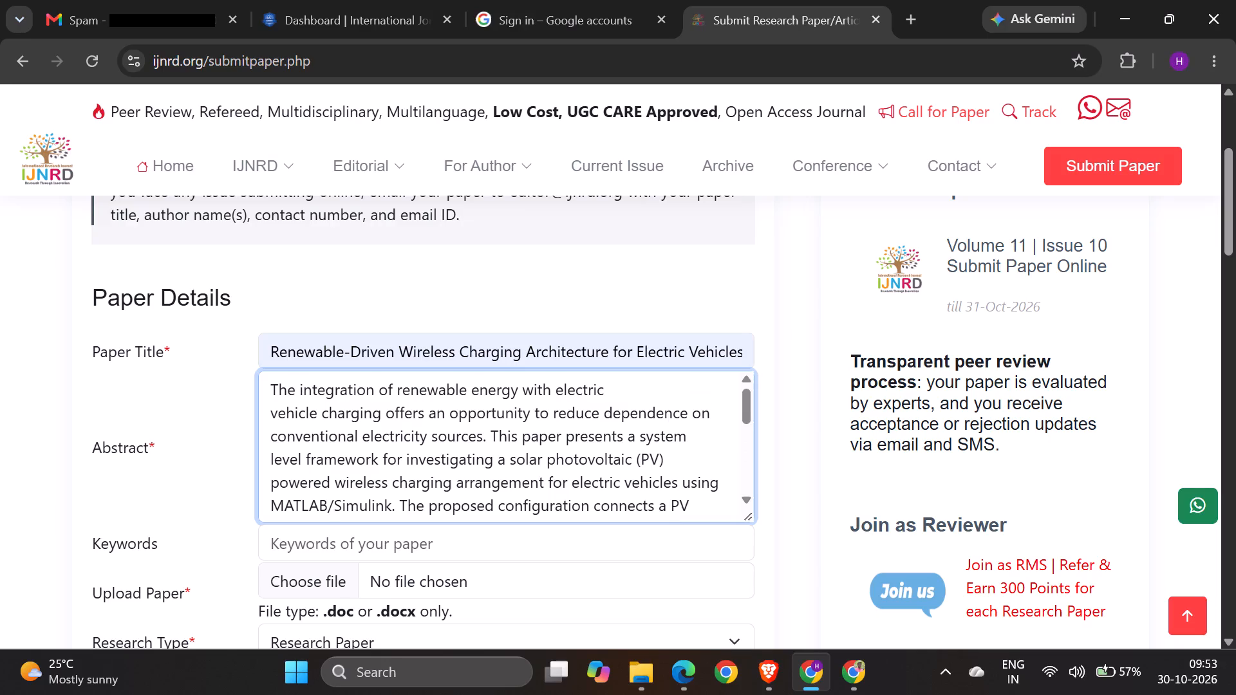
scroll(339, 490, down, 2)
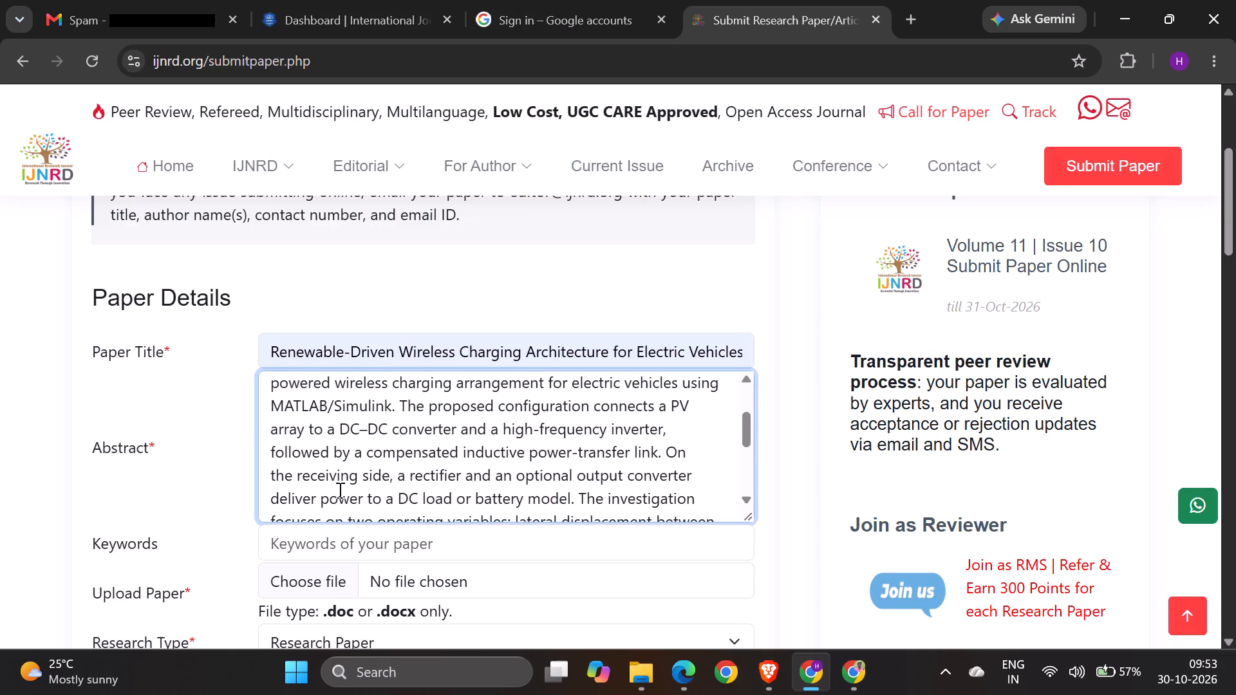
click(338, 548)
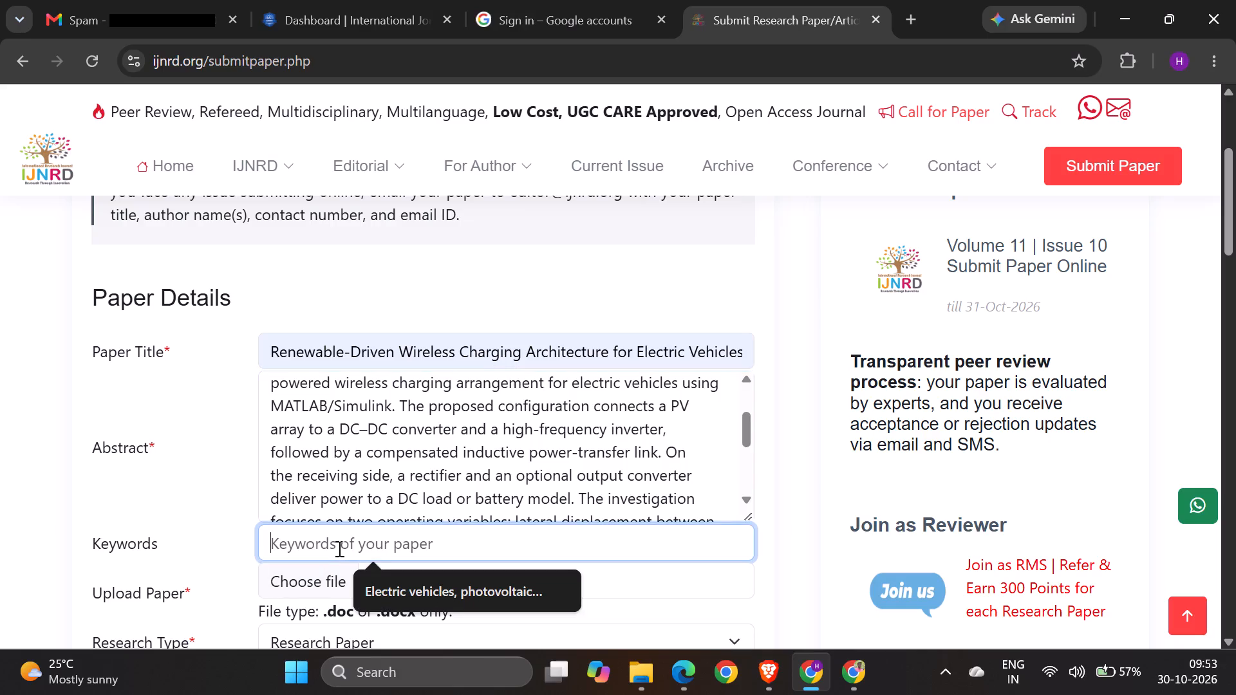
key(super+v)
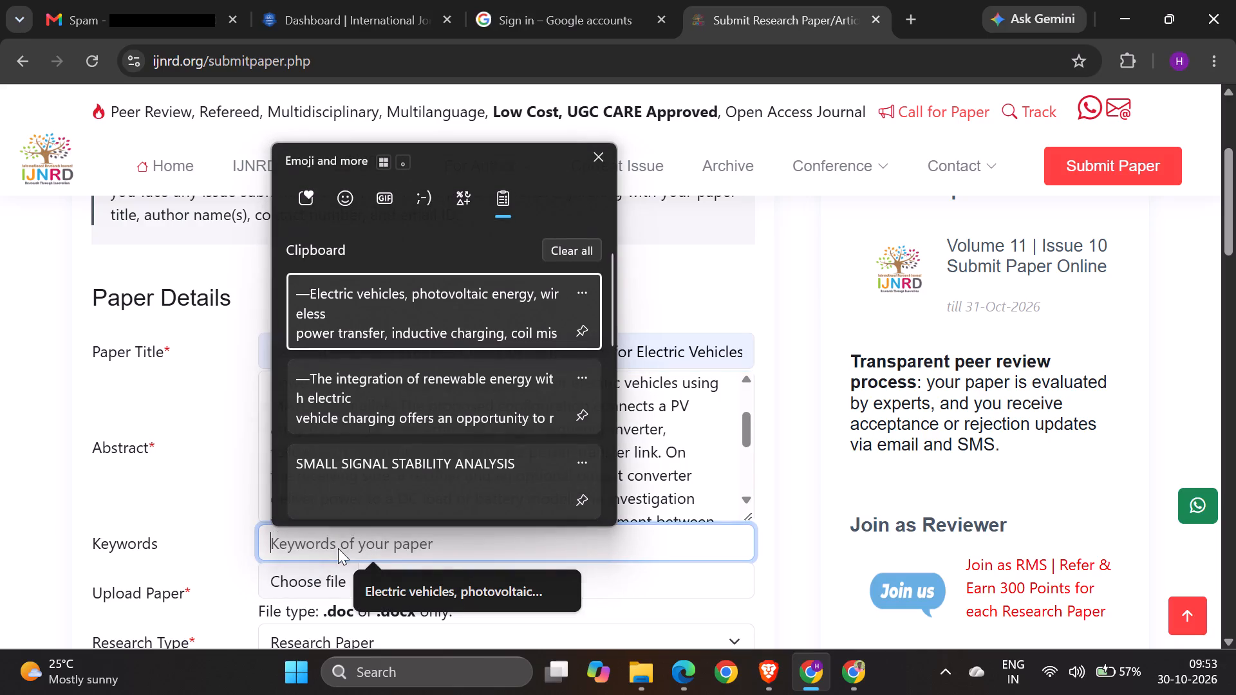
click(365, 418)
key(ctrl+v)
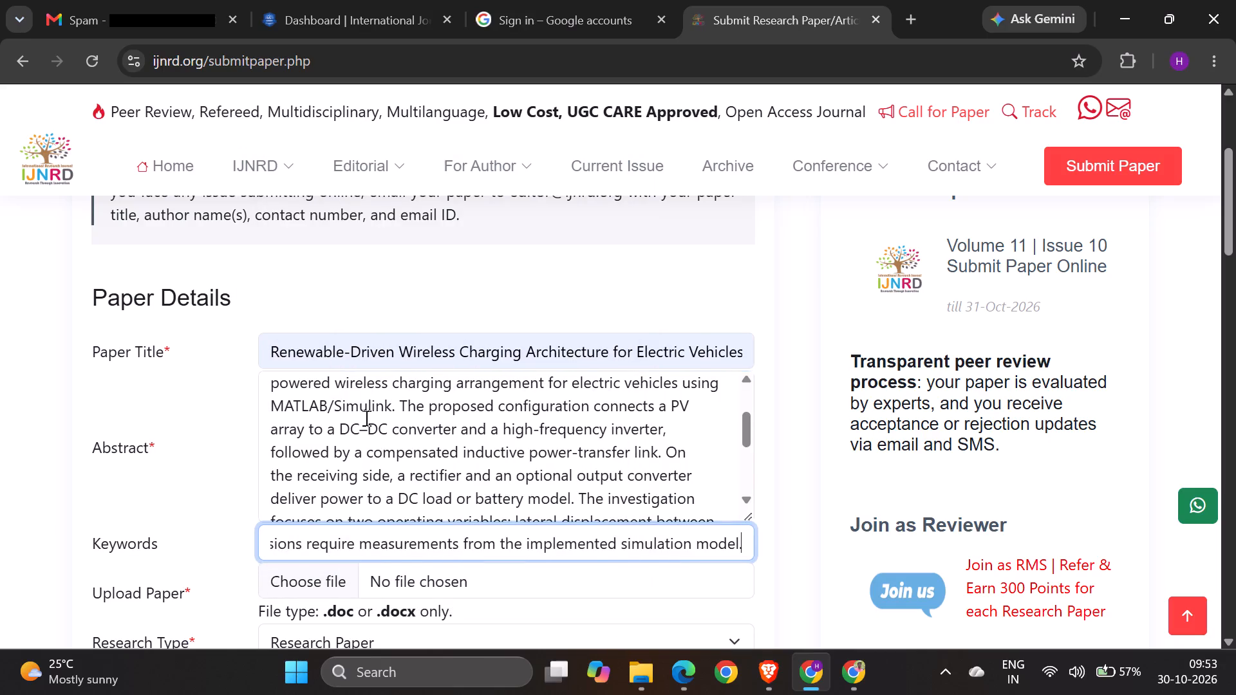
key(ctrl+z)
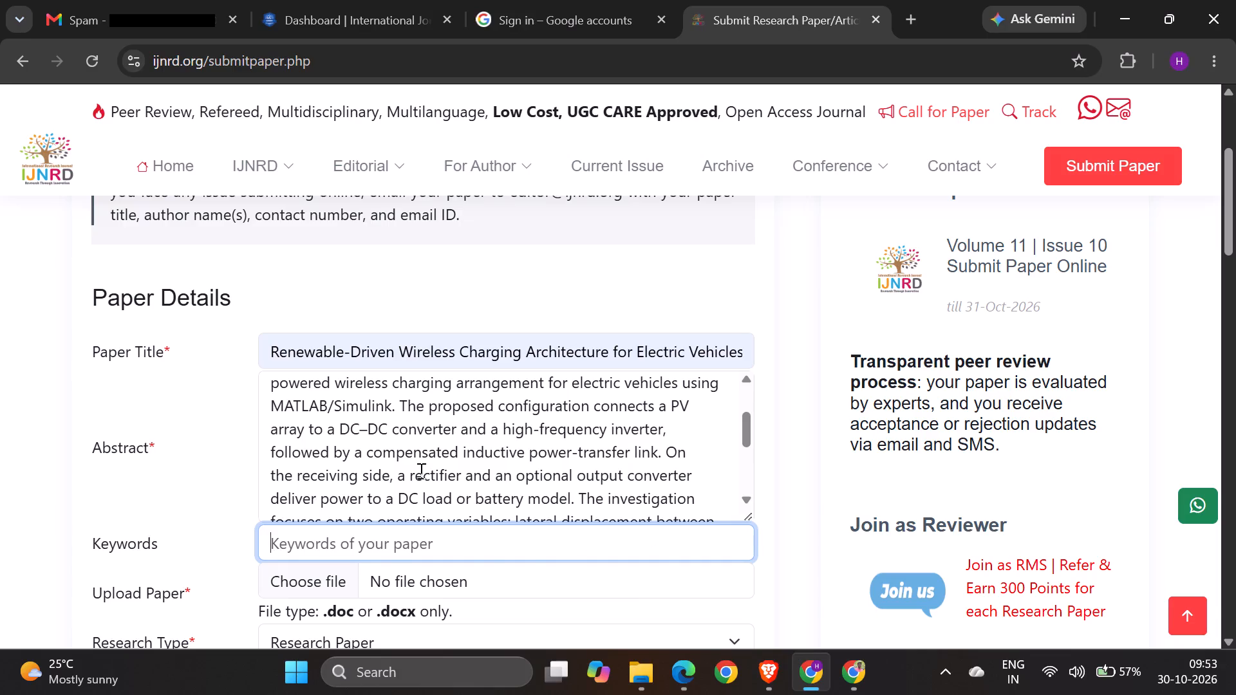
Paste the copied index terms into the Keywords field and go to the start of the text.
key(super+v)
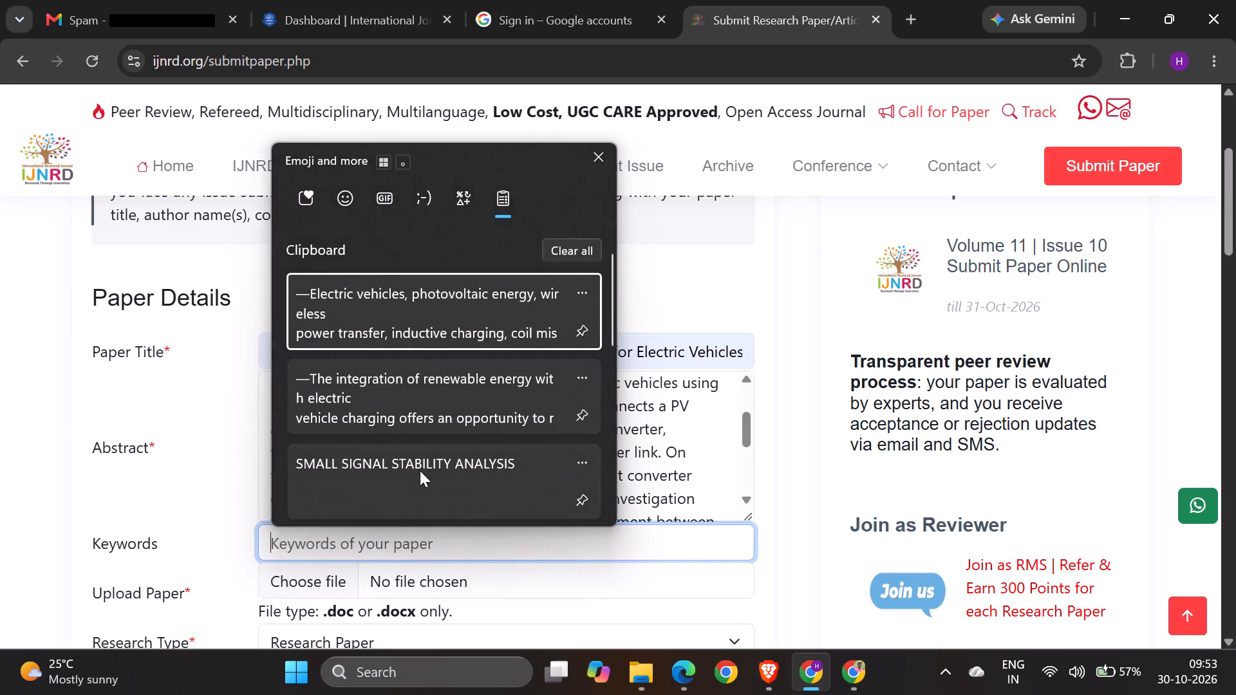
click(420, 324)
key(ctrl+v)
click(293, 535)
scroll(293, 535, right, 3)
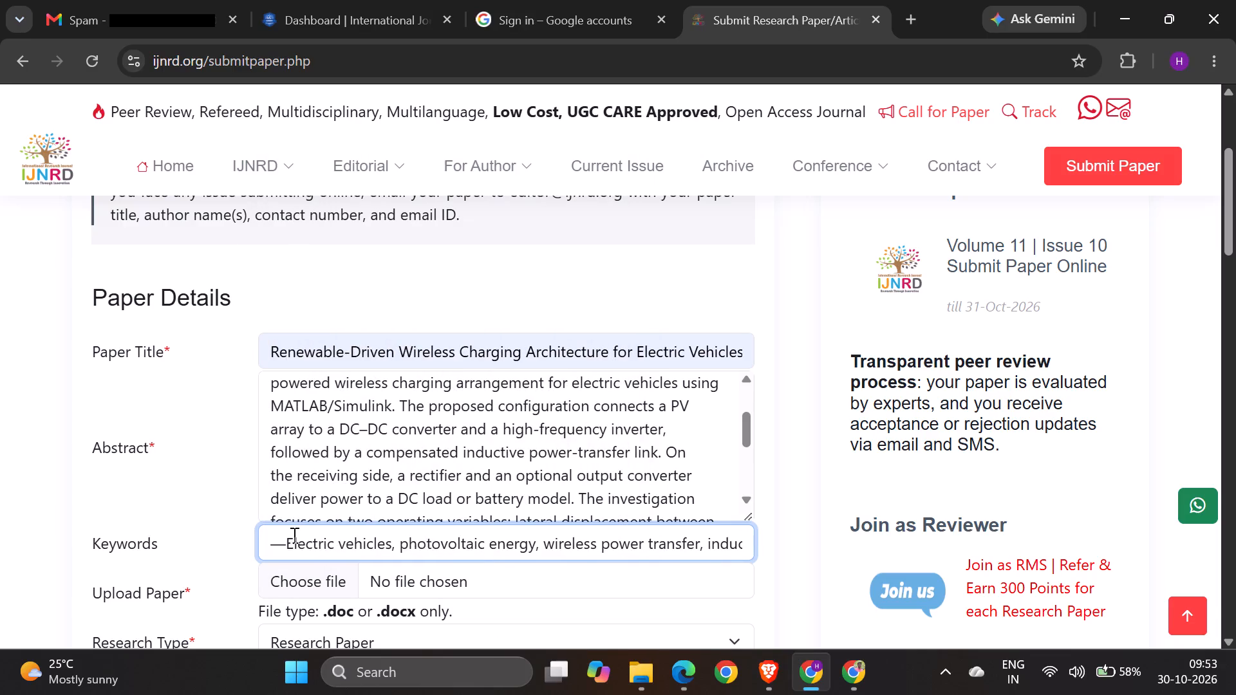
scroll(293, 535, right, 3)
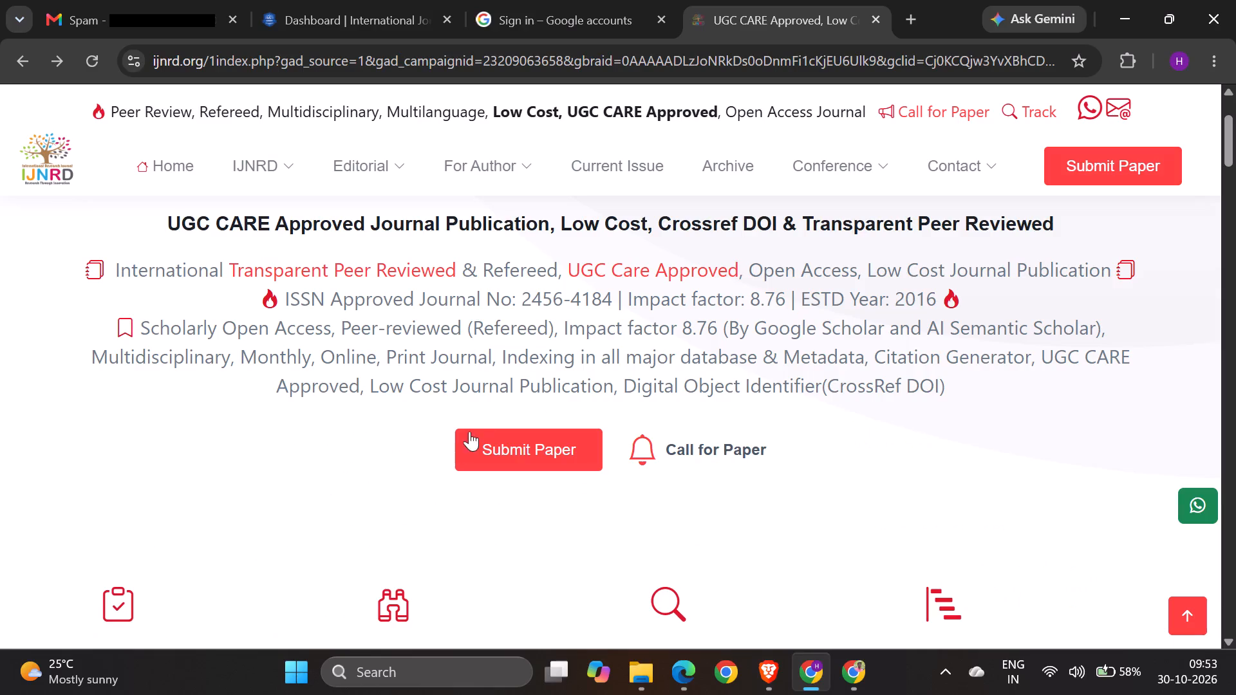
Reopen the IJNRD submission form and fill the paper title with "Renewable-Driven Wireless Charging Architecture for Electric Vehicles".
click(500, 466)
click(377, 589)
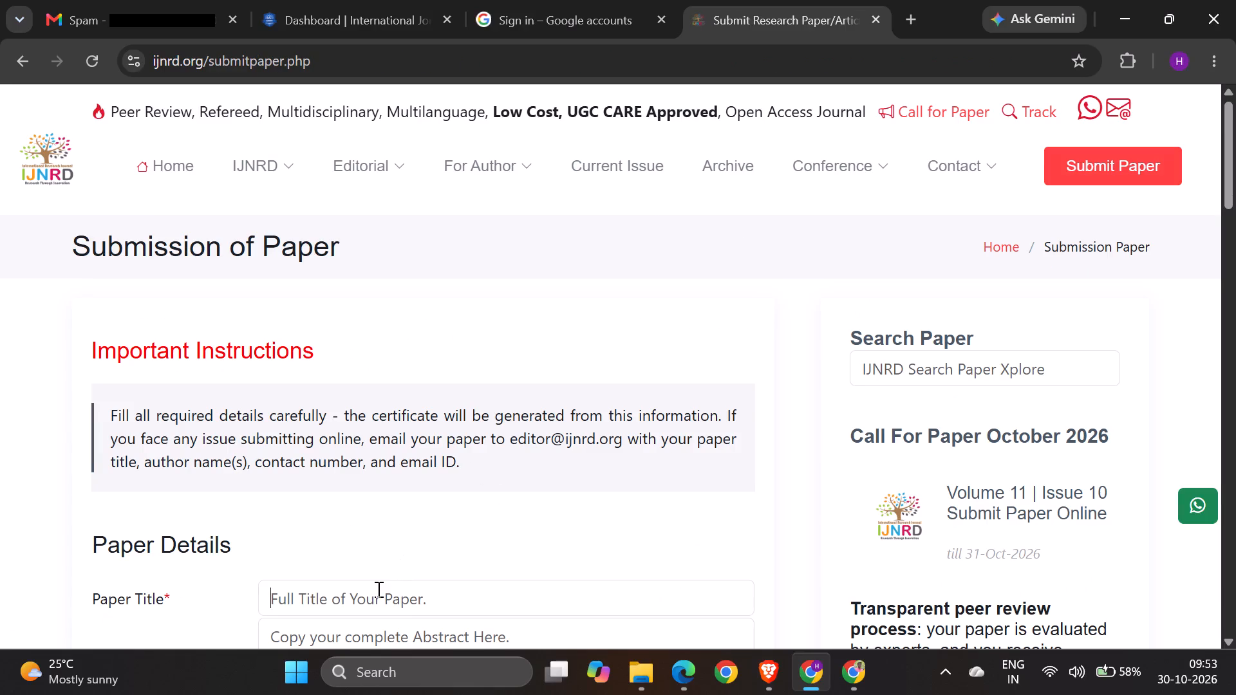
click(417, 538)
Paste the copied abstract from the clipboard history into the Abstract field and delete the leading dash.
scroll(417, 538, down, 1)
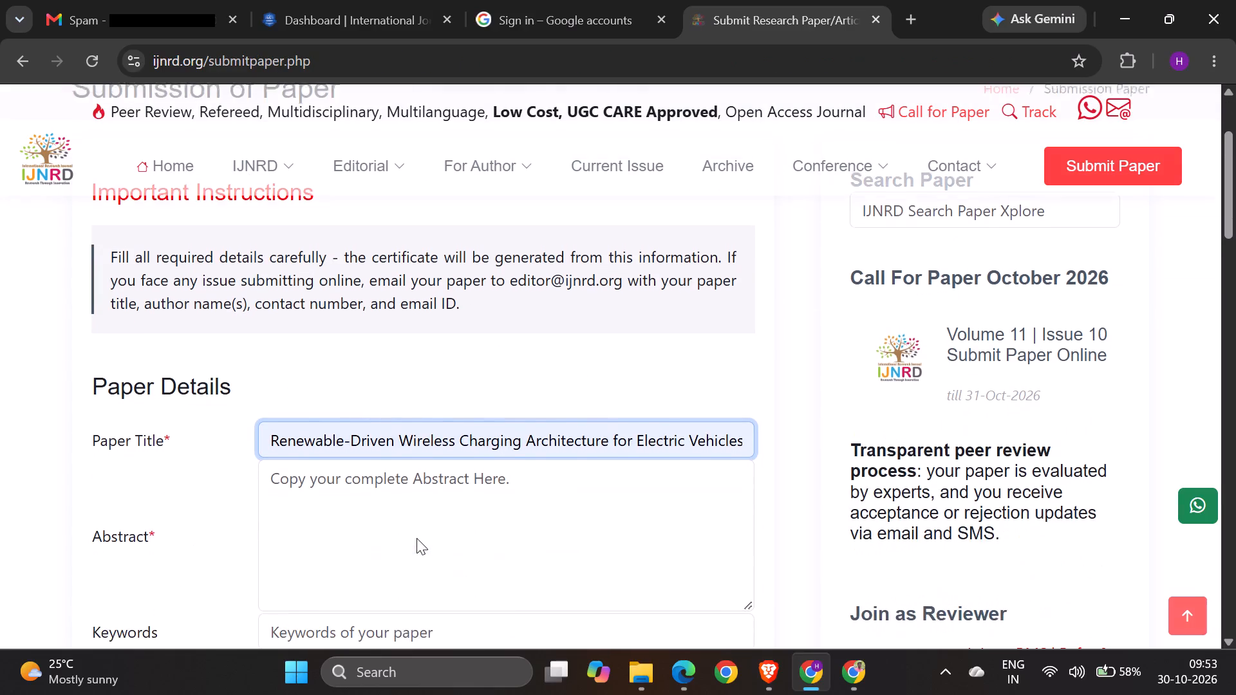
scroll(417, 538, down, 1)
click(375, 491)
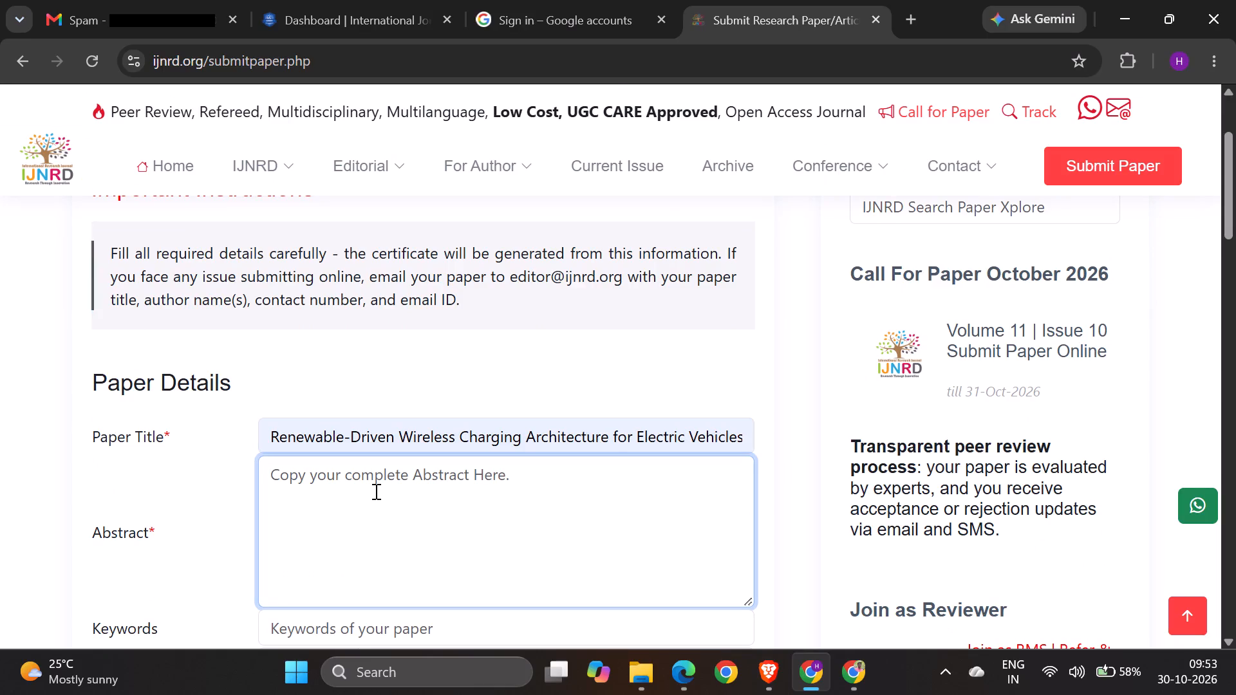
key(super+v)
click(342, 361)
key(ctrl+v)
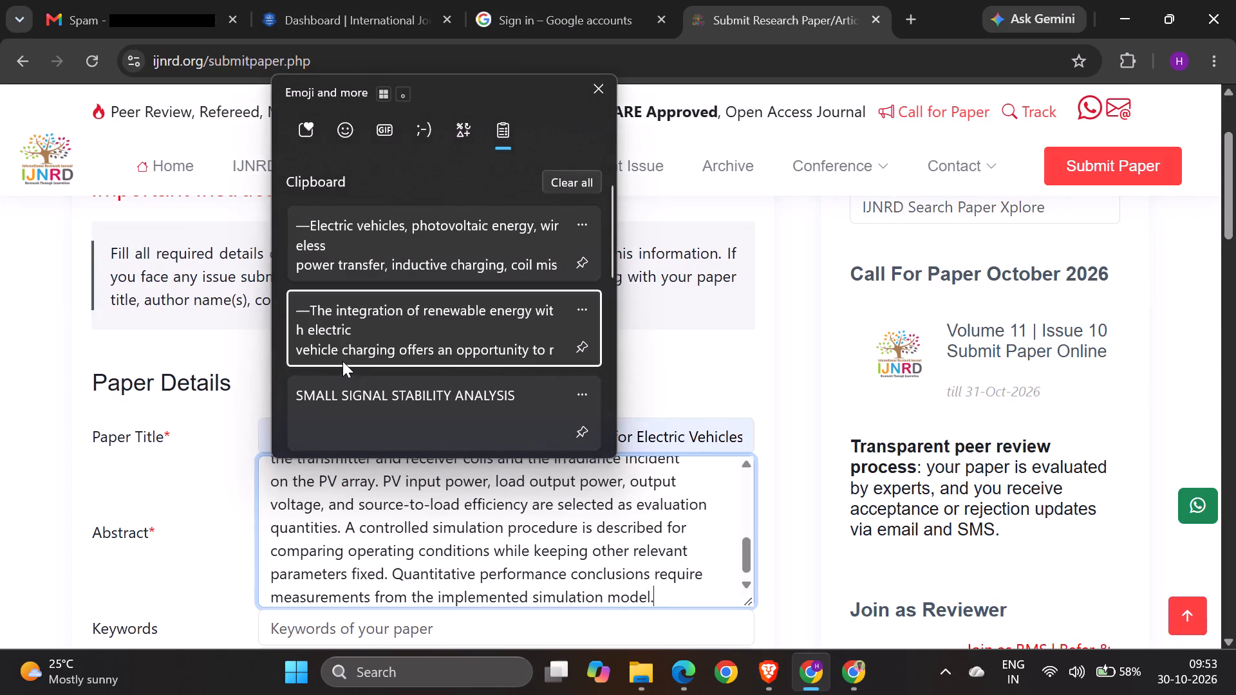
scroll(296, 485, up, 4)
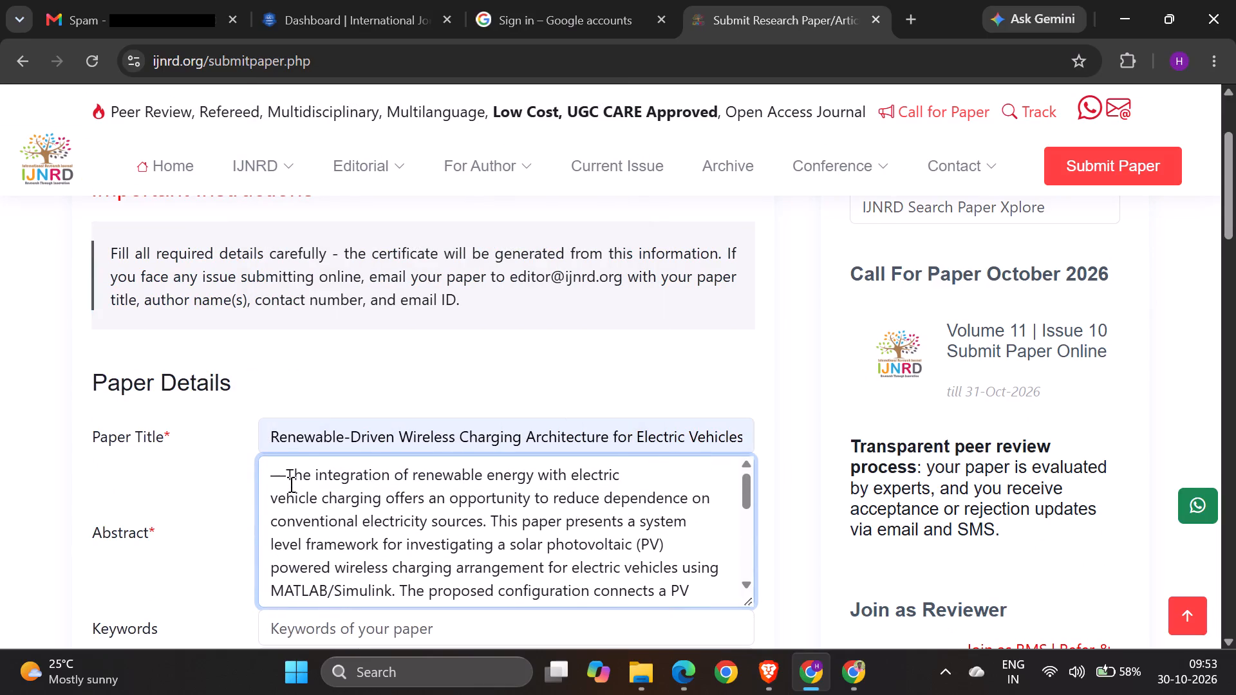
click(272, 479)
key(Delete)
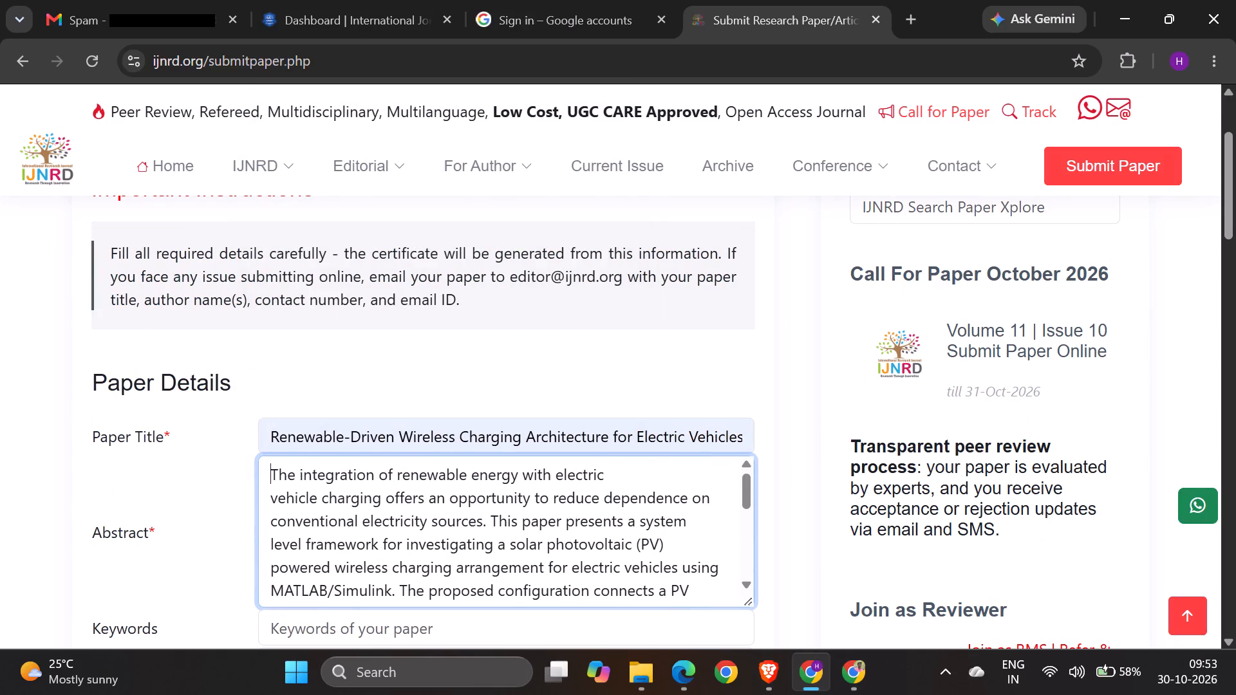
Paste the copied index terms from the clipboard history into the Keywords field and place the cursor before the leading dash.
scroll(272, 479, down, 1)
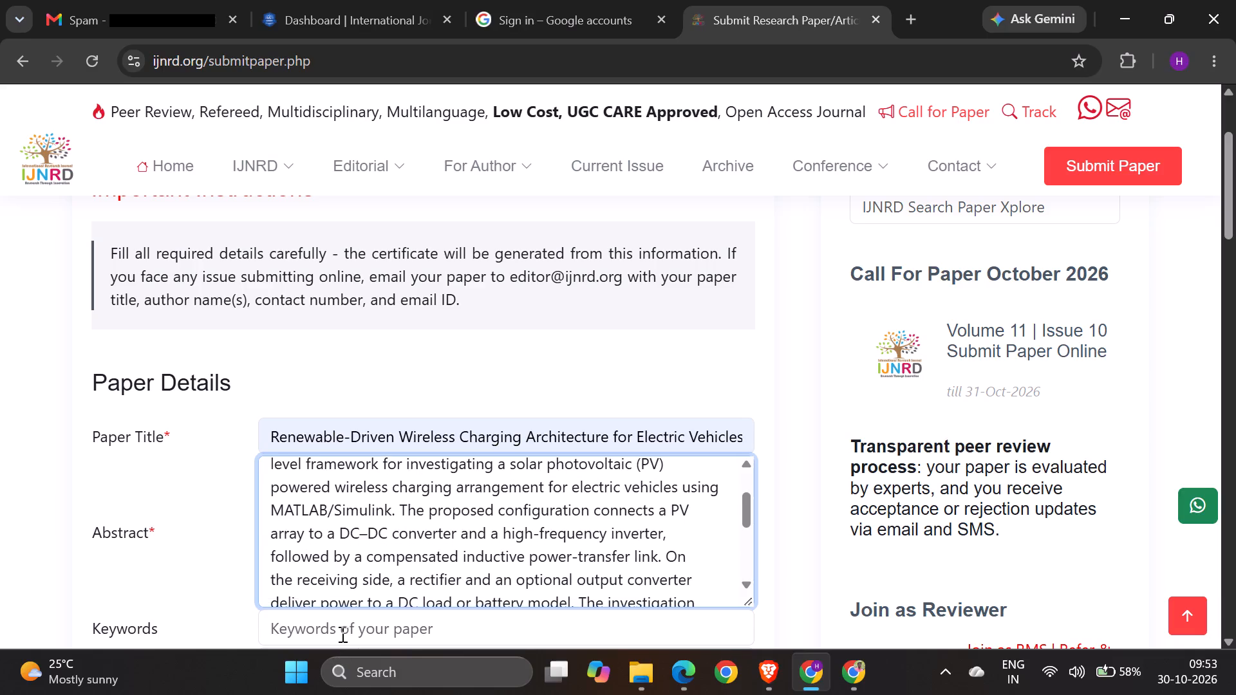
click(341, 633)
scroll(341, 633, down, 2)
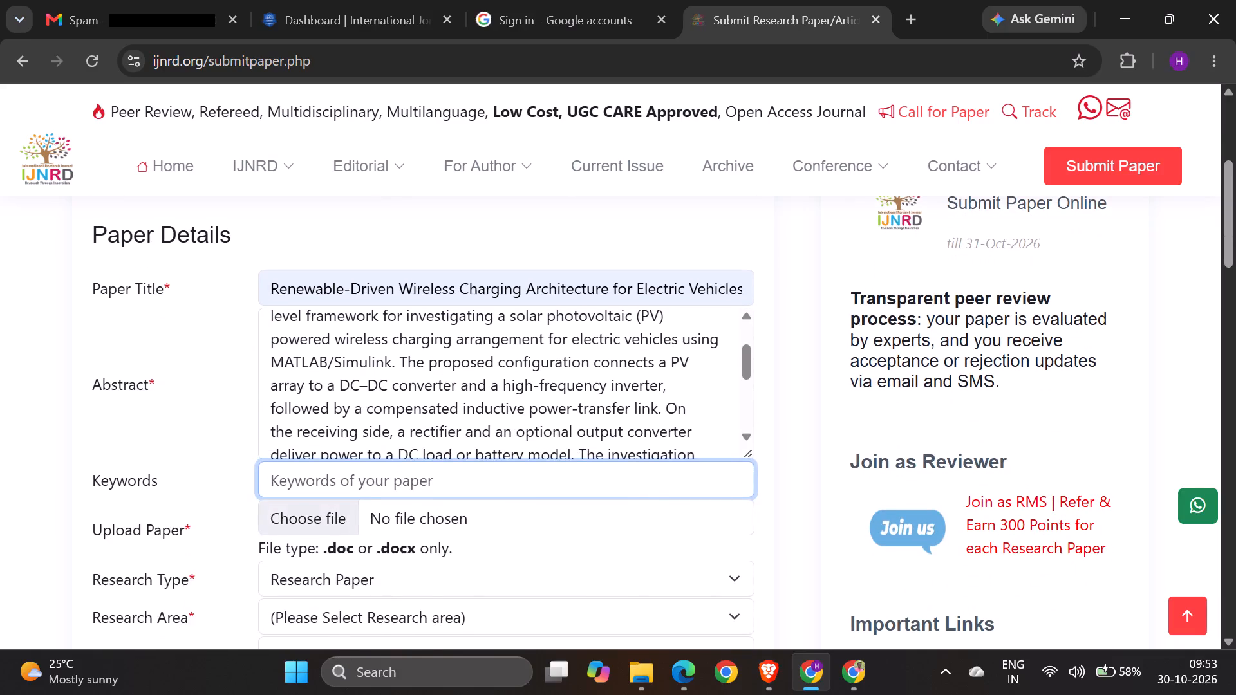
key(super+v)
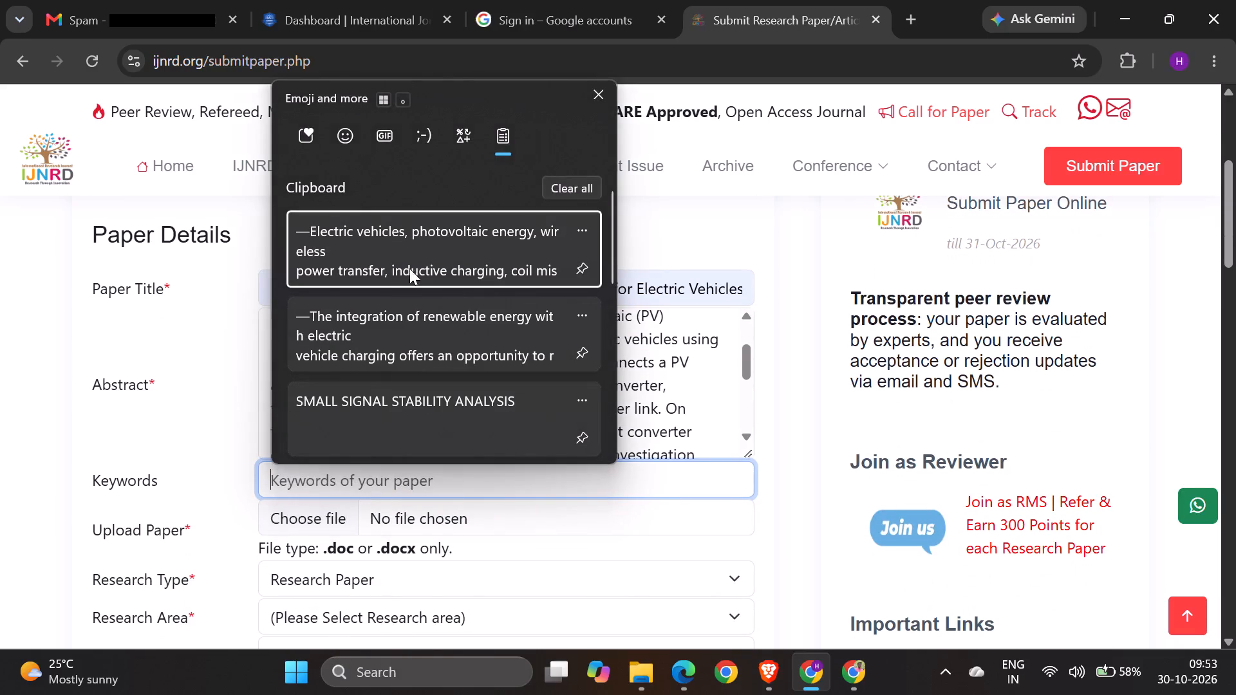
click(381, 268)
key(ctrl+v)
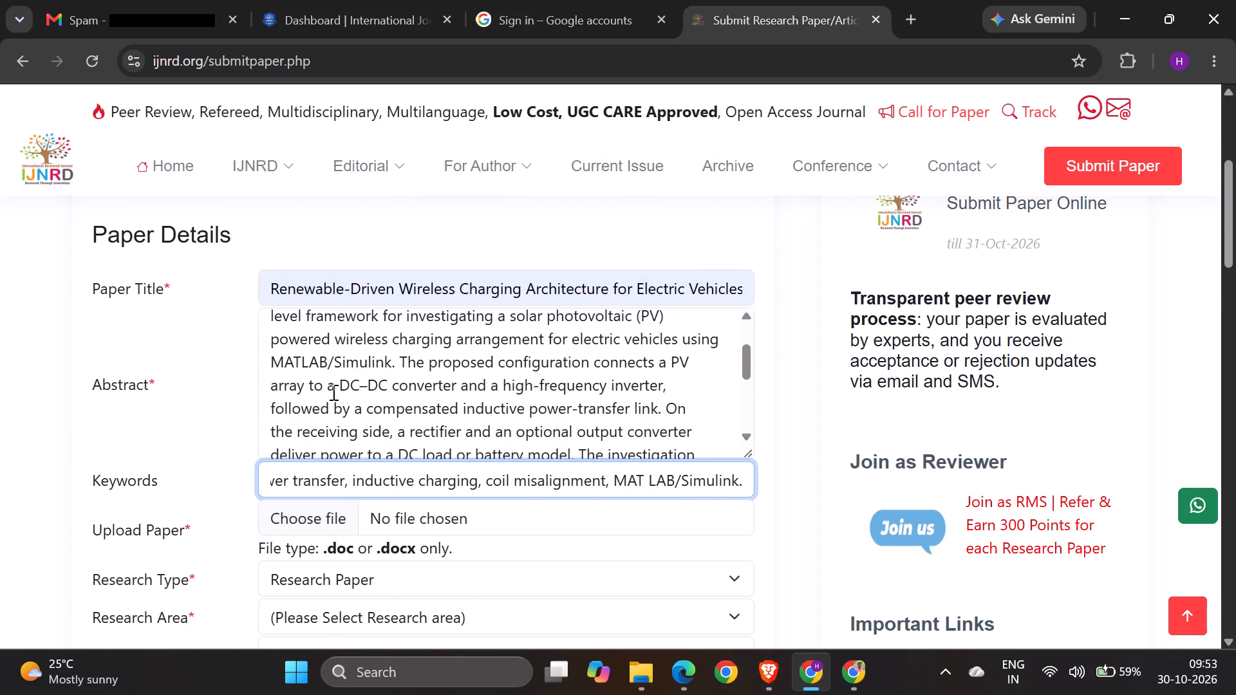
scroll(298, 479, right, 2)
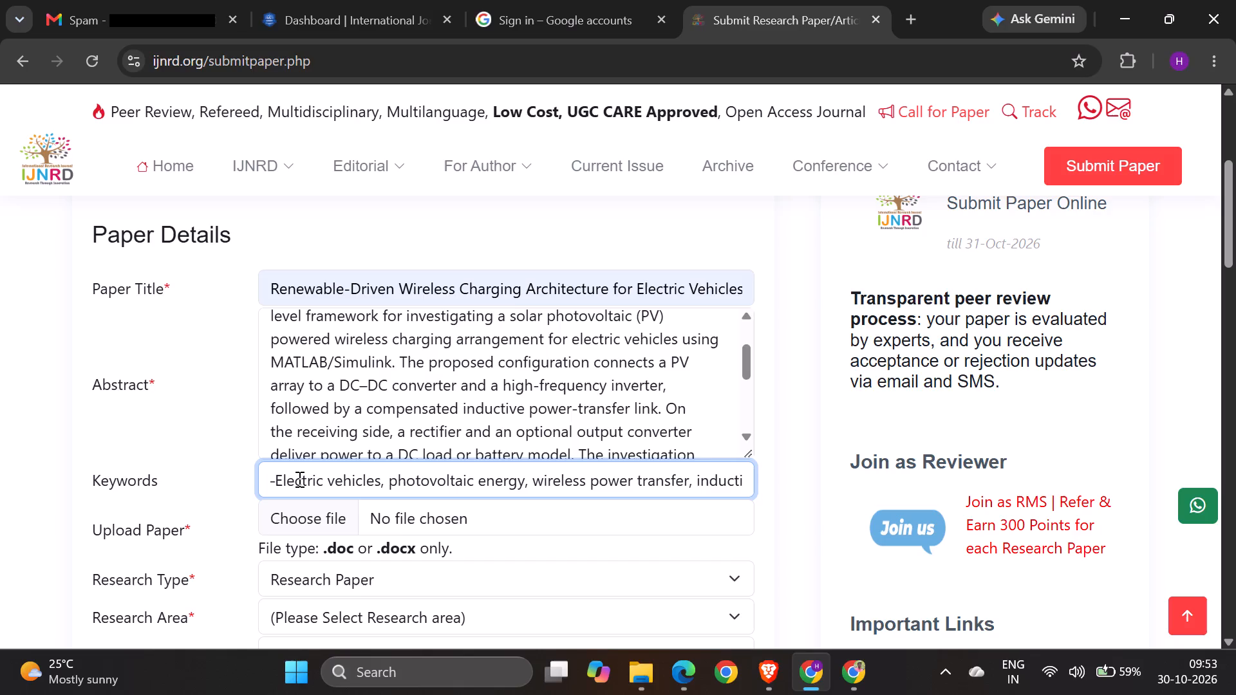
click(268, 481)
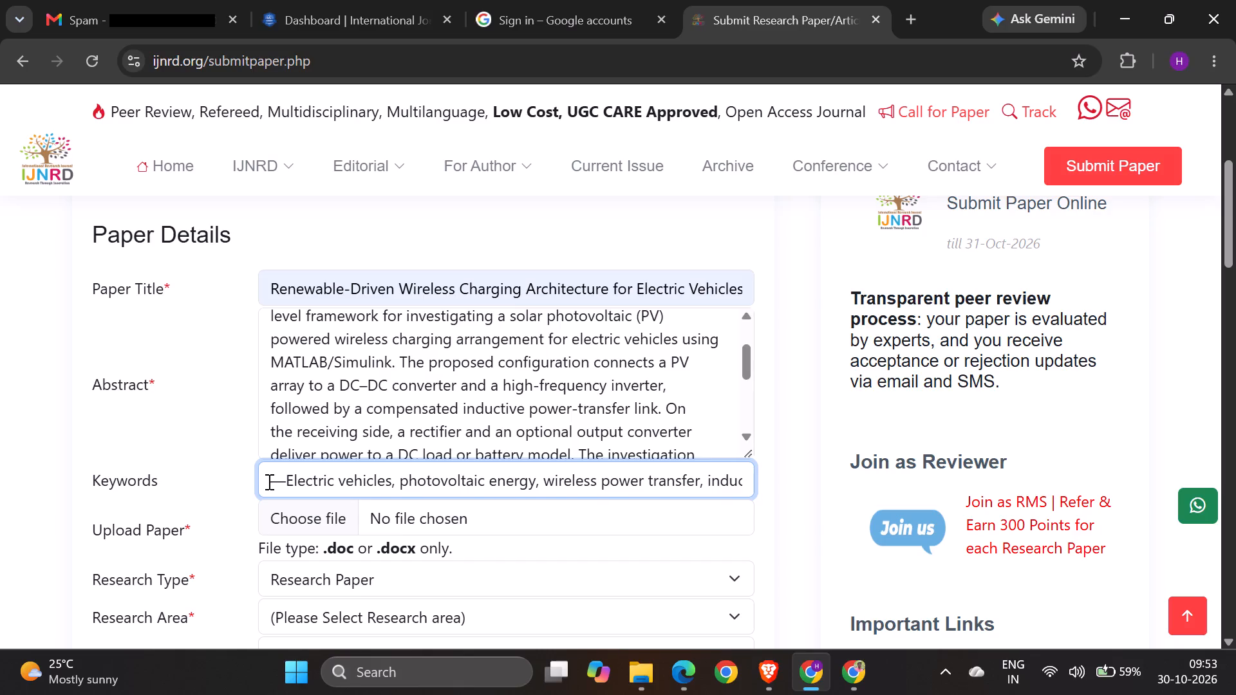
Remove the leading dash from the Keywords entry so it starts with "Electric vehicles".
key(Delete)
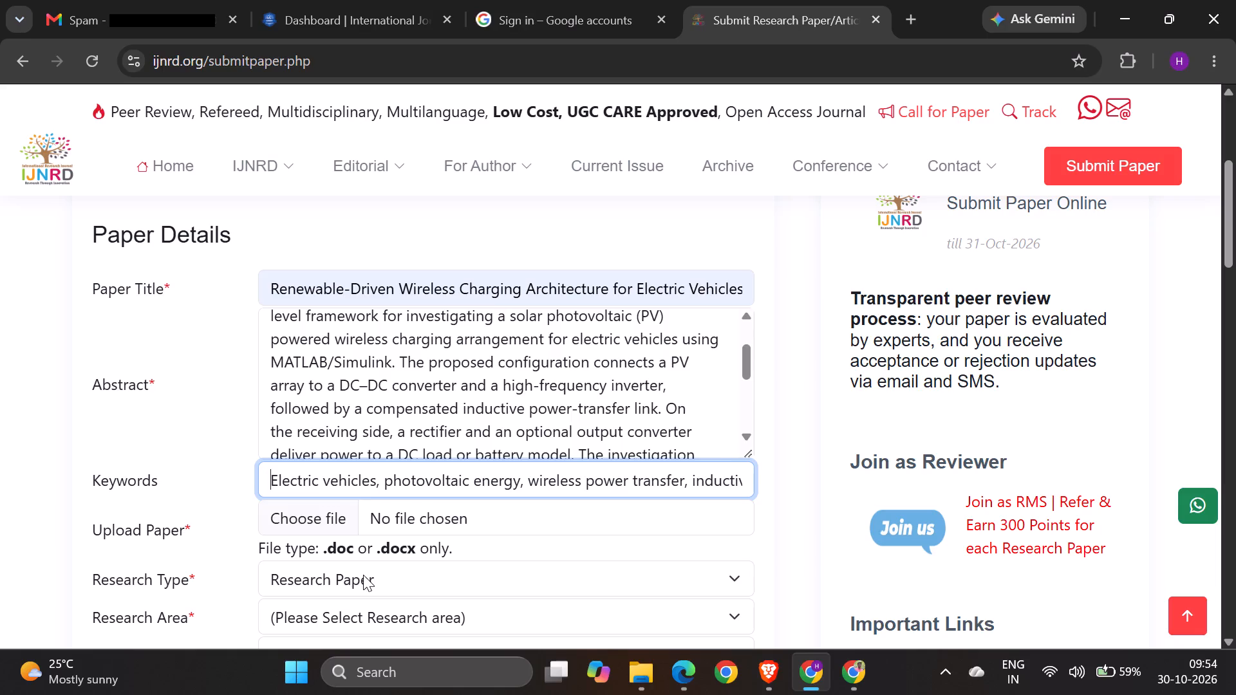
Attach the Word document IEEE_PAPER (3).docx from Downloads as the paper upload.
click(422, 526)
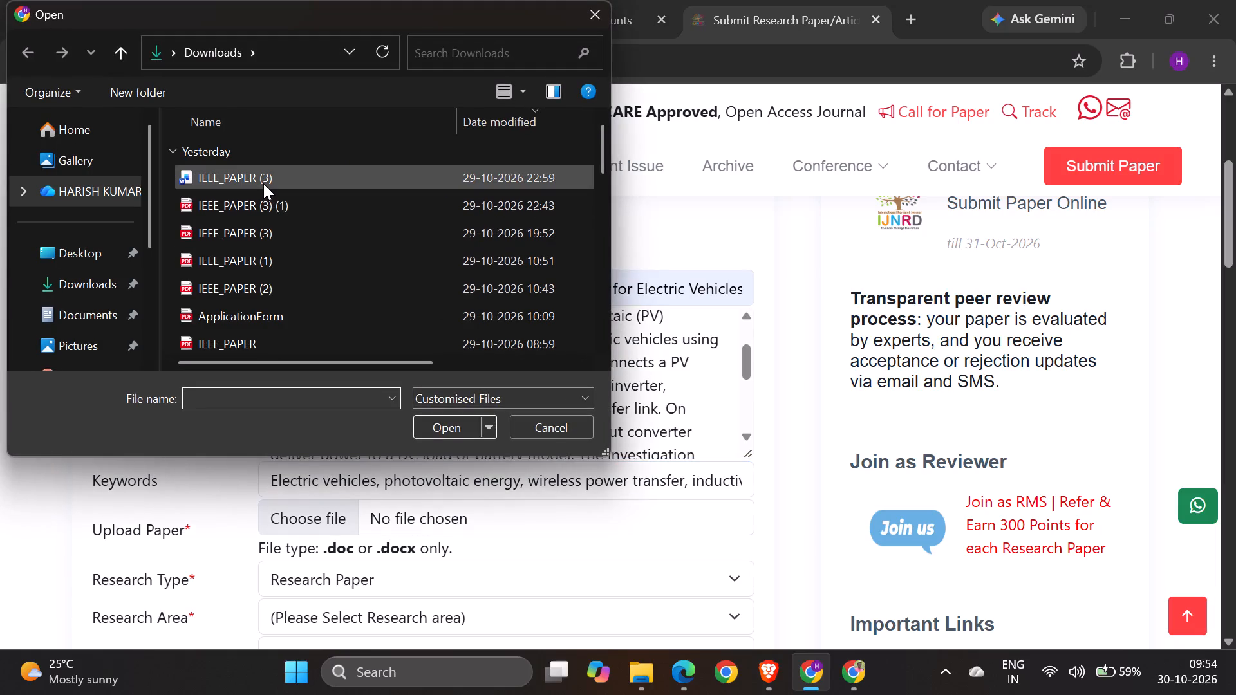
click(263, 183)
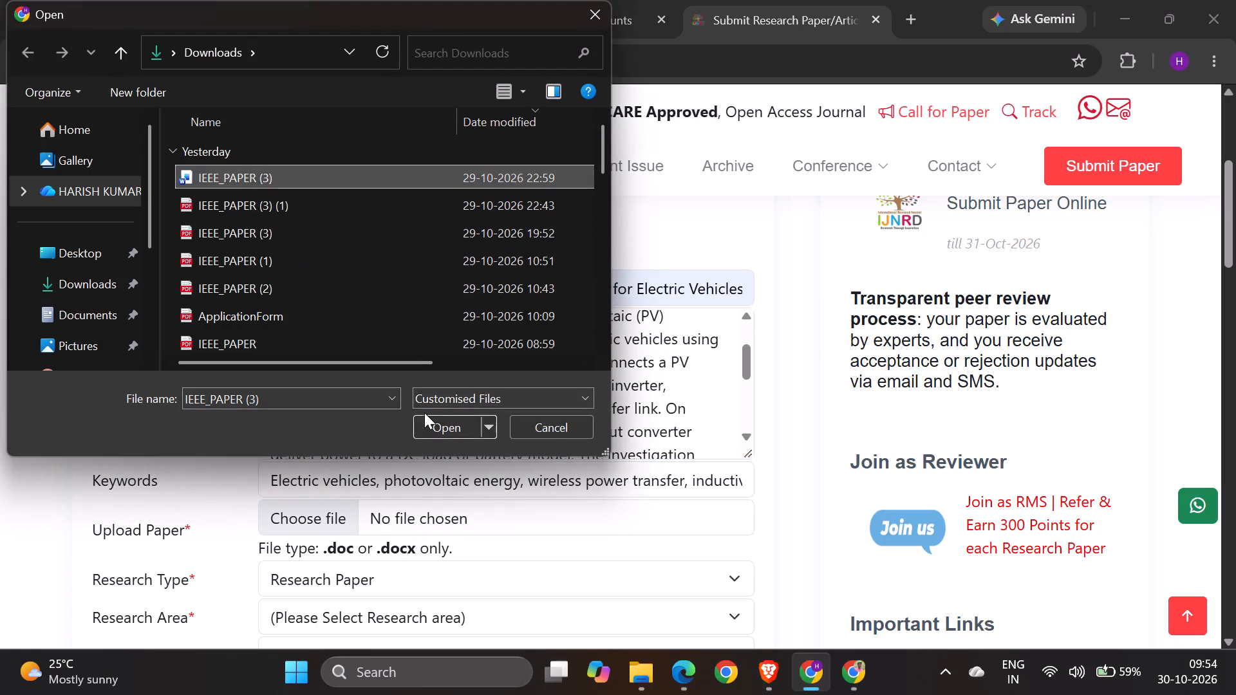
click(432, 426)
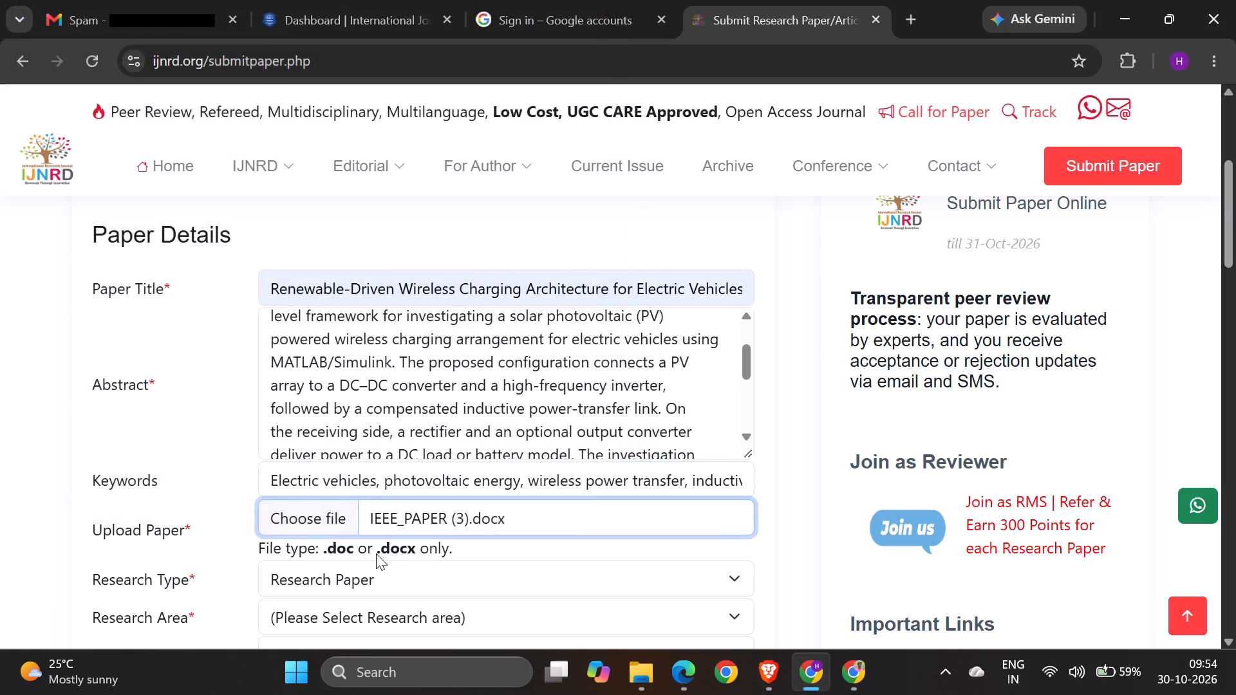
Choose Research Paper as the research type.
scroll(376, 553, down, 1)
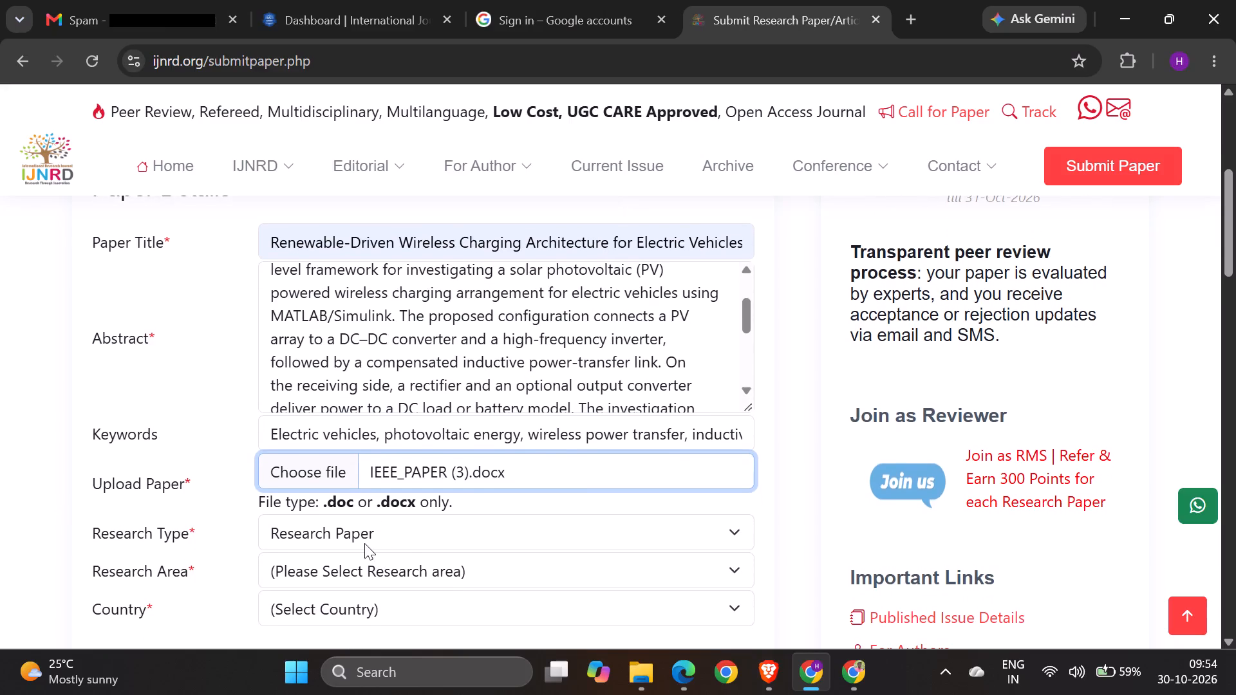
click(364, 543)
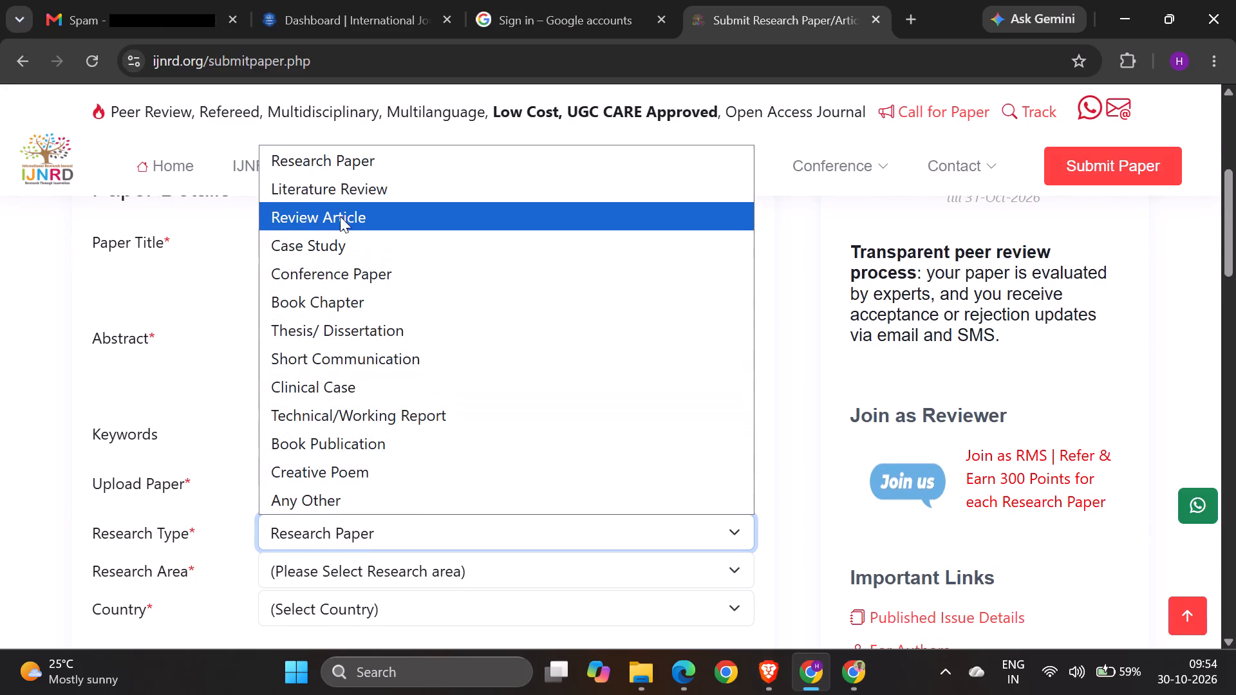
click(336, 170)
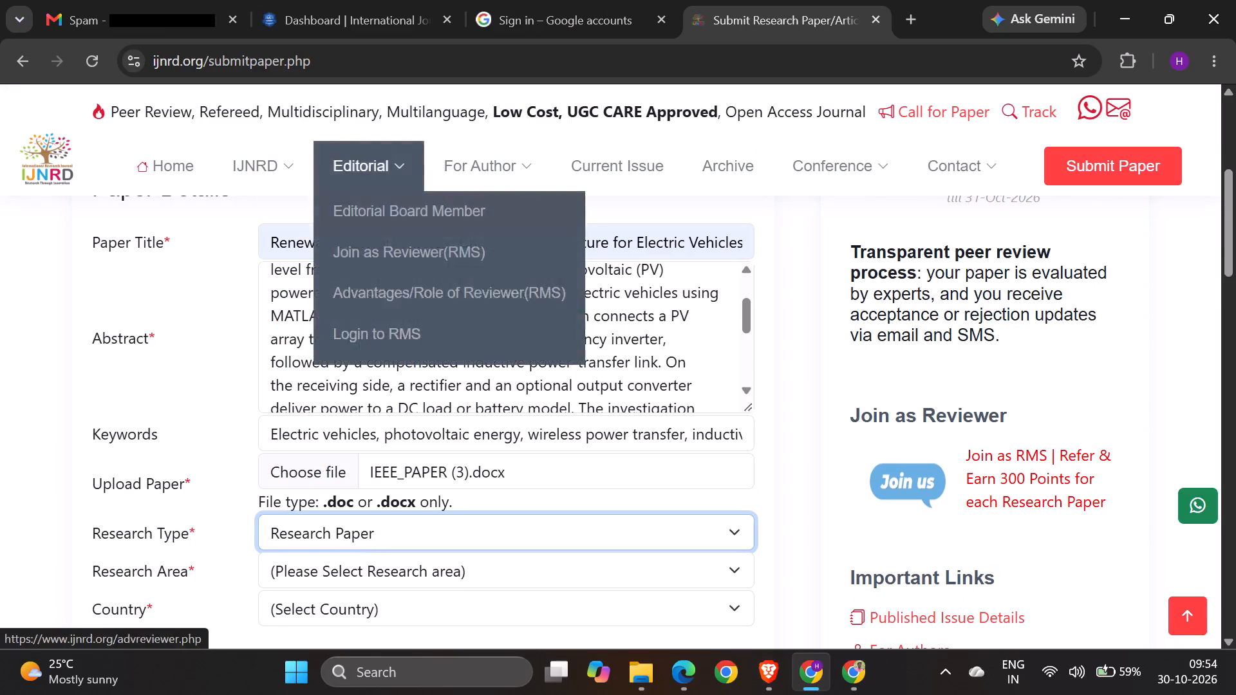
Set the research area to Engineering, Science and Technology (All Branch).
scroll(354, 459, down, 1)
click(364, 445)
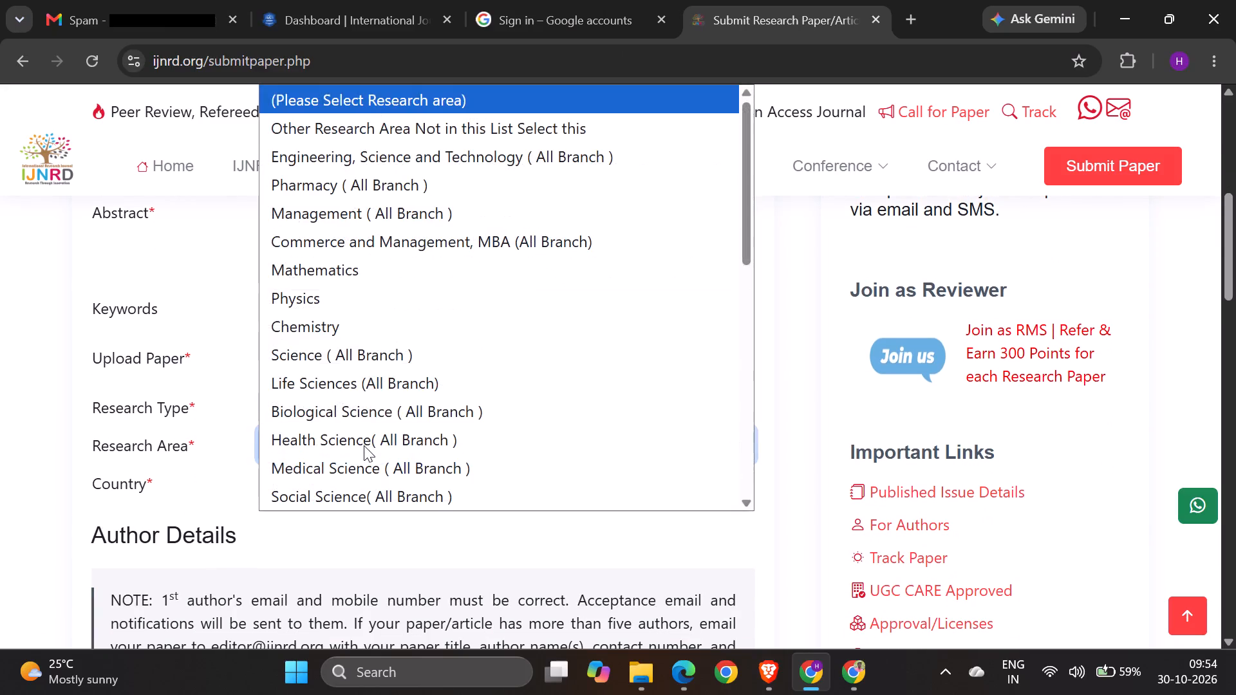
scroll(351, 166, down, 2)
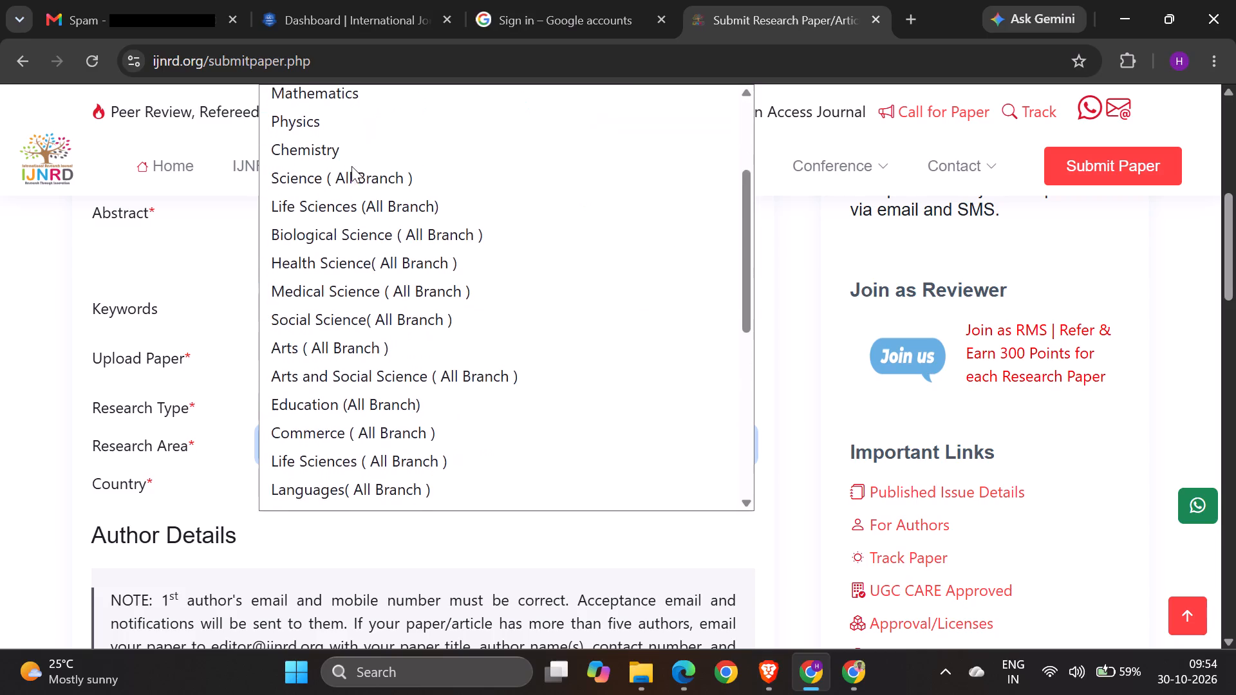
scroll(351, 166, down, 3)
scroll(351, 166, up, 5)
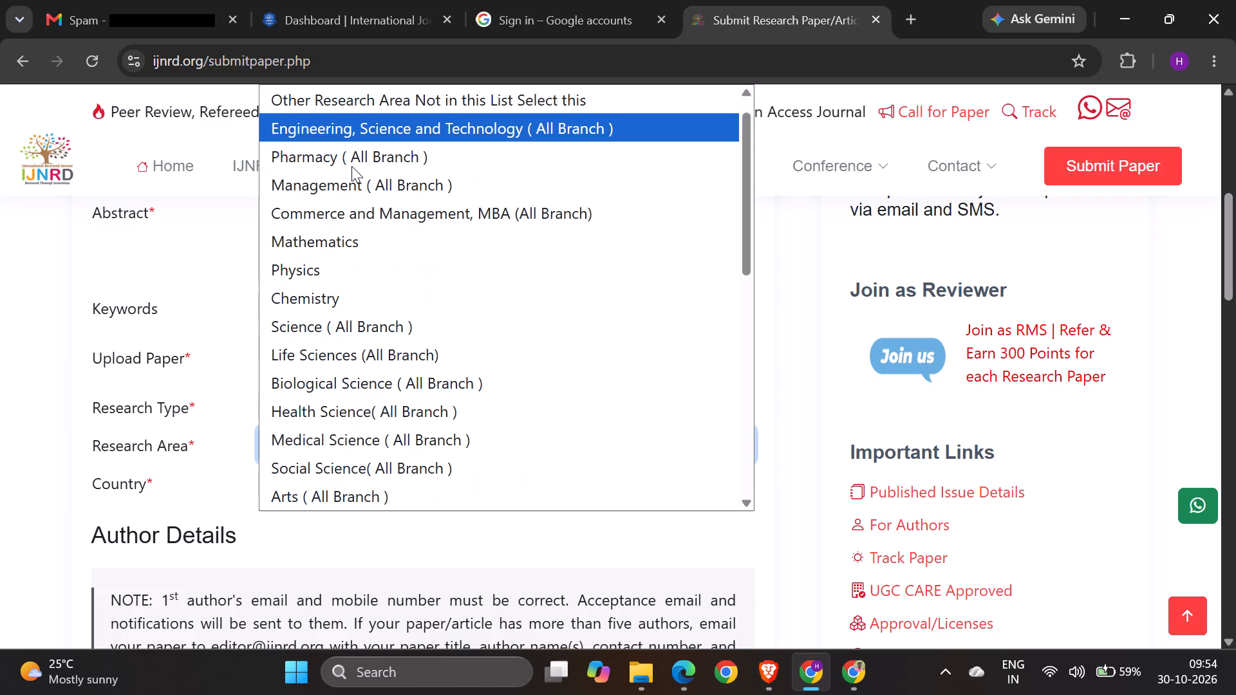
scroll(351, 166, down, 1)
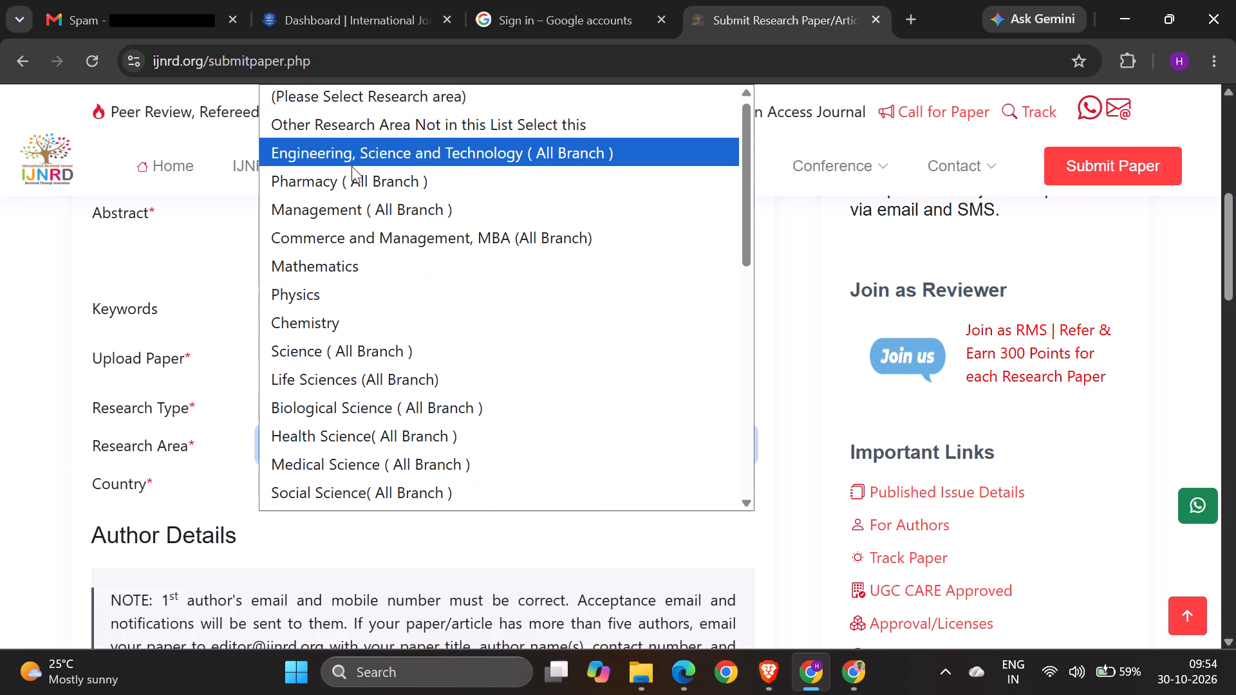
scroll(351, 166, down, 3)
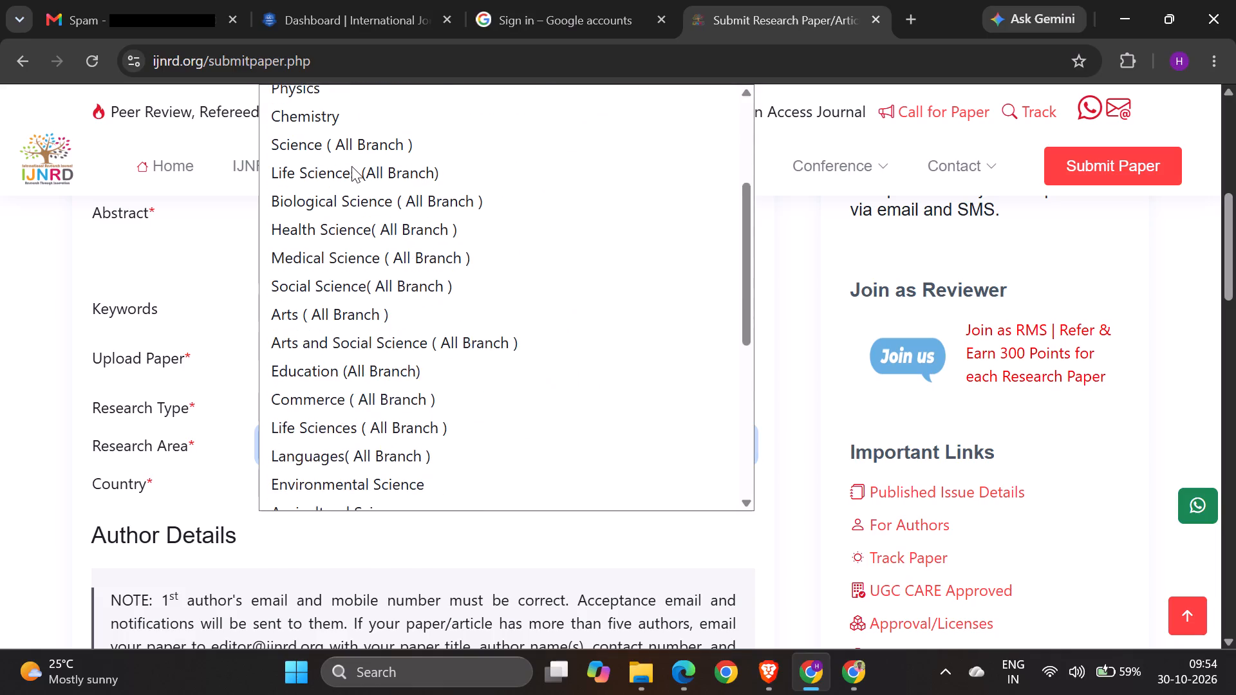
scroll(351, 166, down, 3)
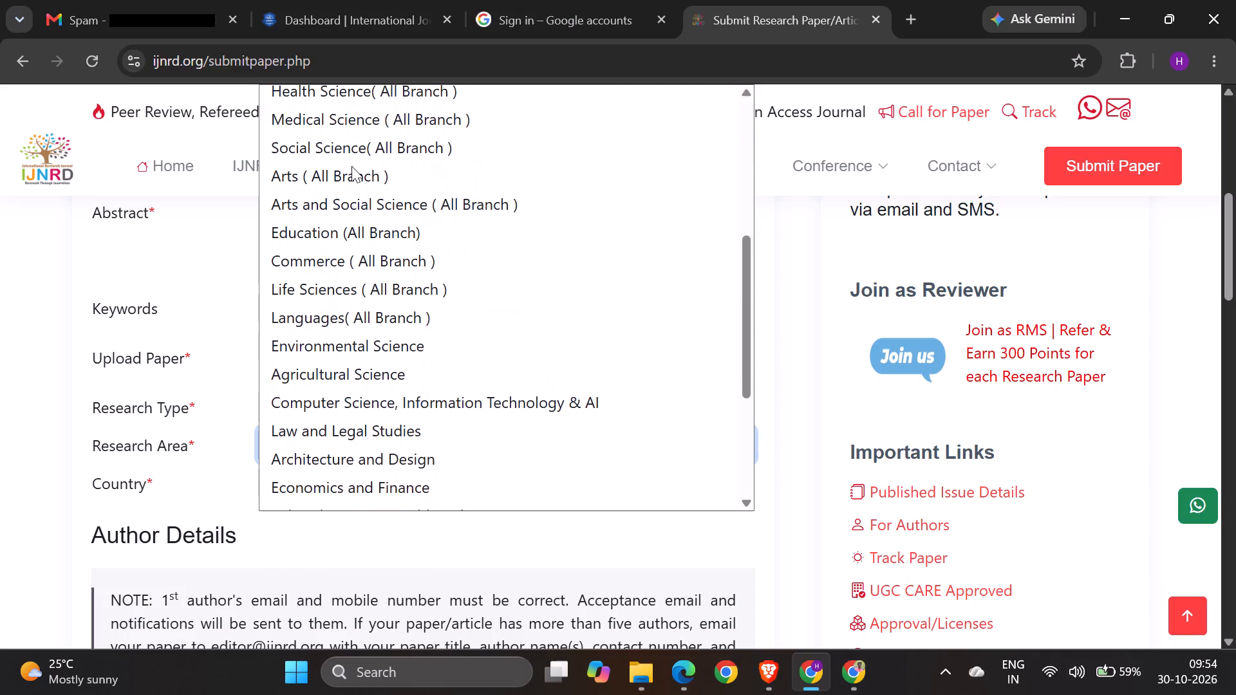
scroll(351, 166, down, 3)
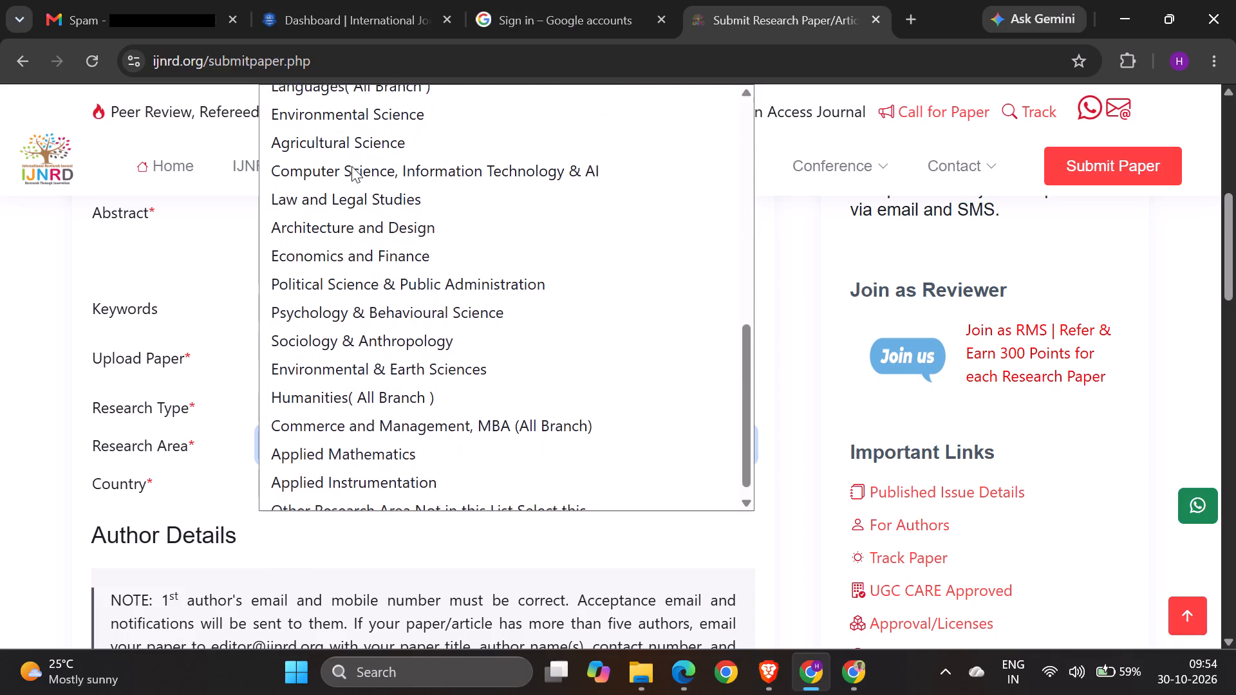
scroll(351, 166, down, 1)
scroll(351, 166, up, 3)
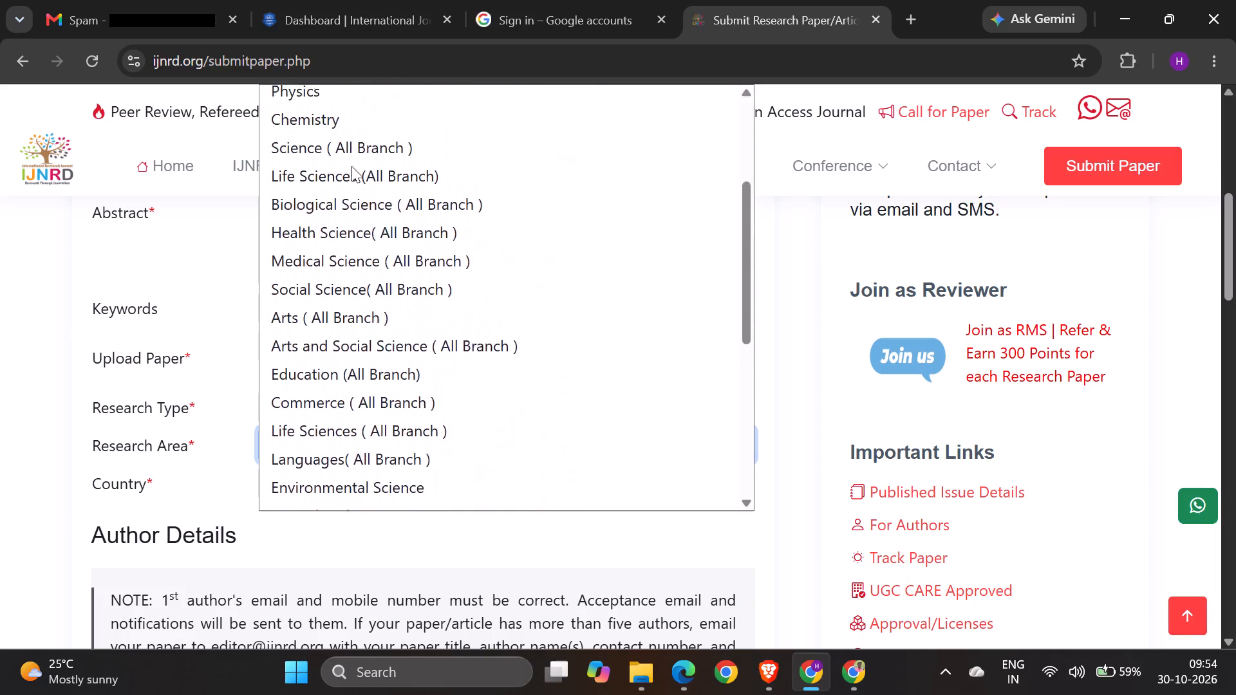
scroll(351, 166, up, 3)
click(351, 166)
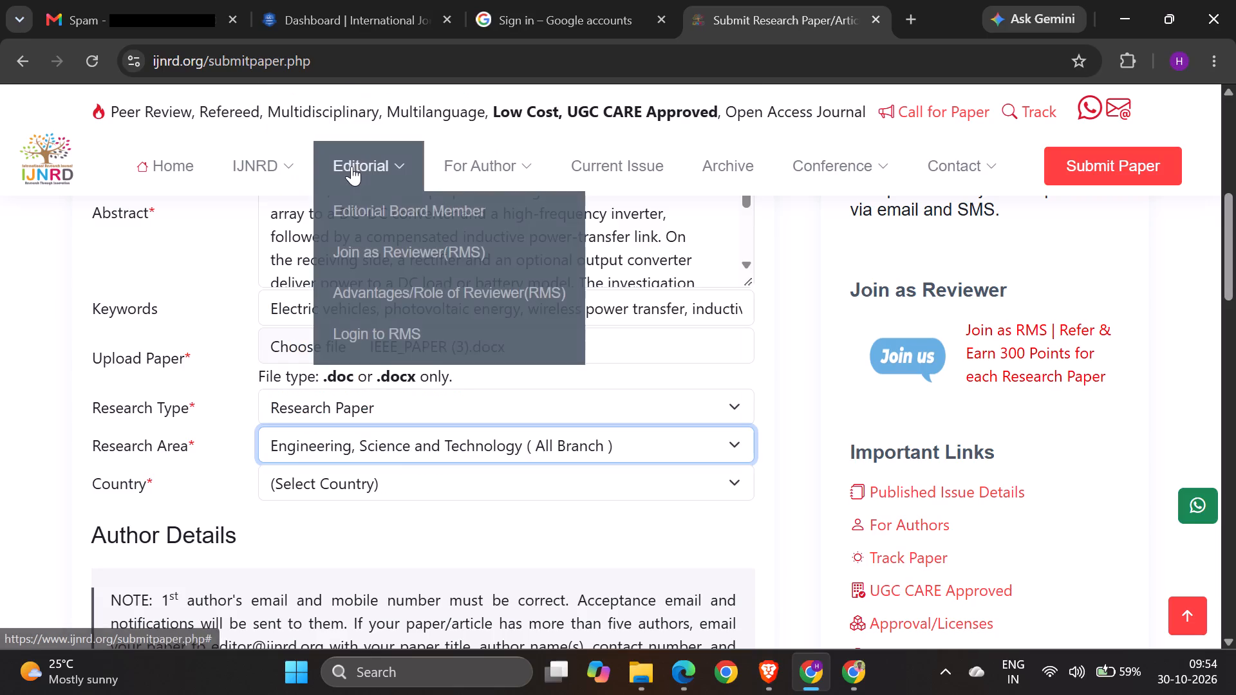
Set the country to India.
click(353, 499)
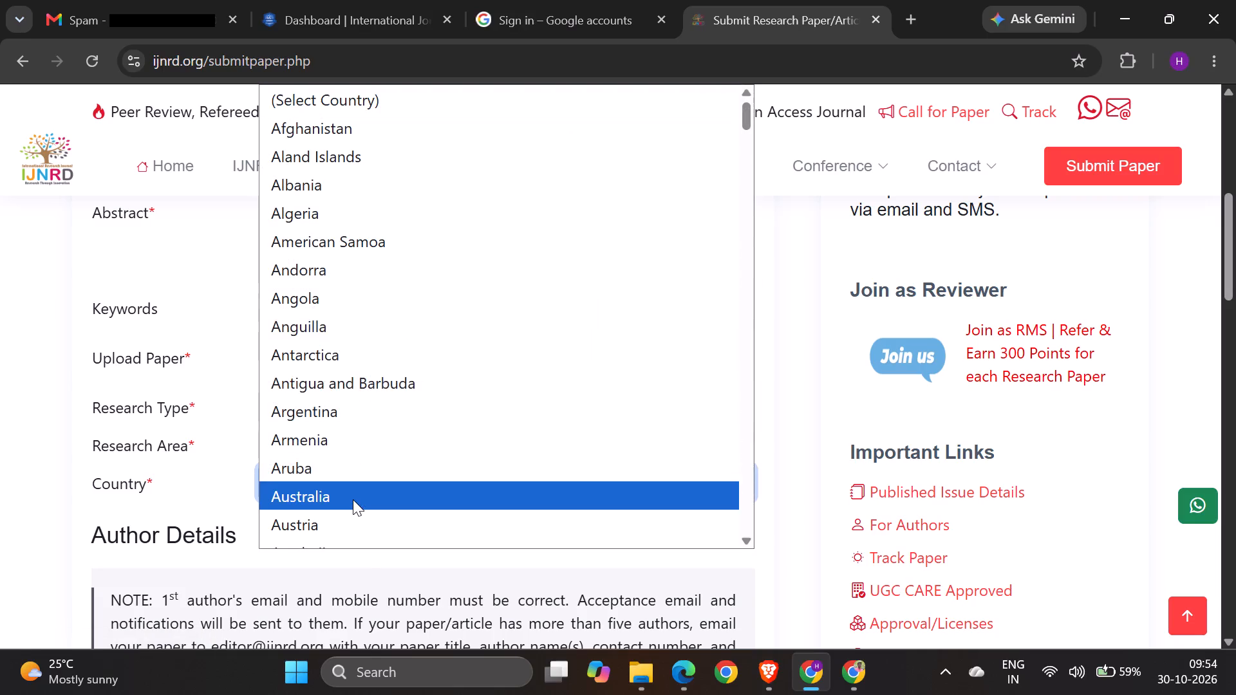
text(IND)
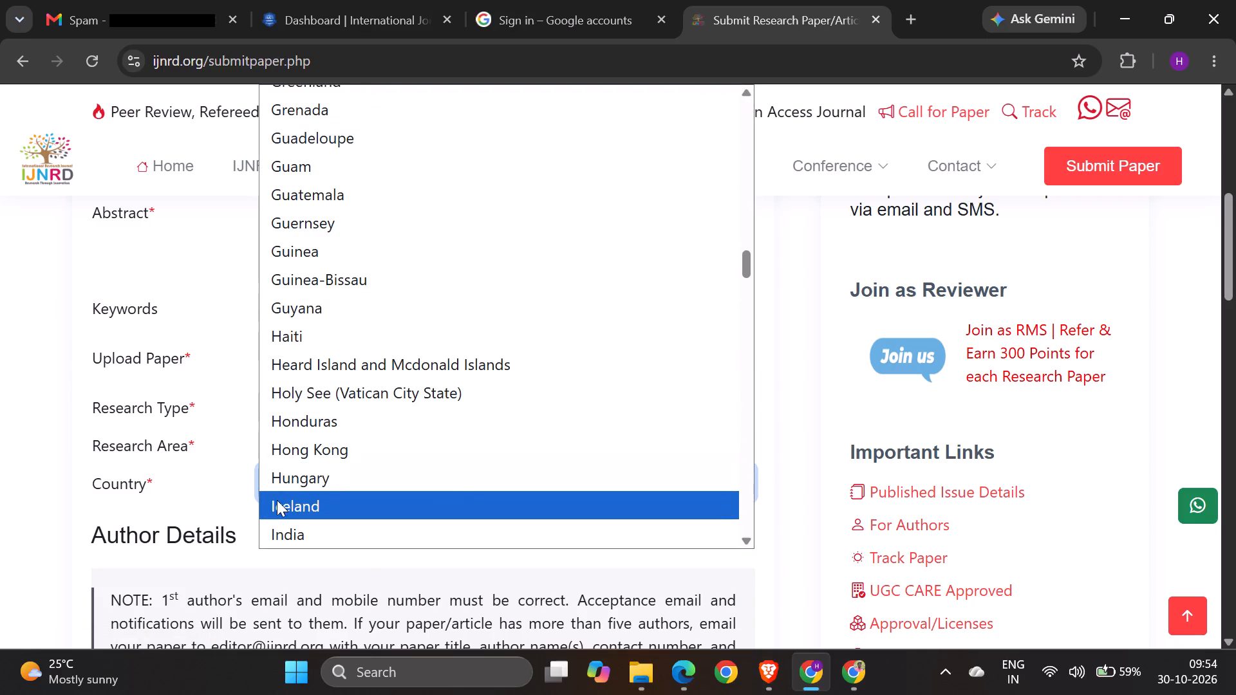
click(276, 532)
Set the author category to Indian Author (Publication Charge ₹1570 INR) and the number of authors to 4.
scroll(318, 500, down, 2)
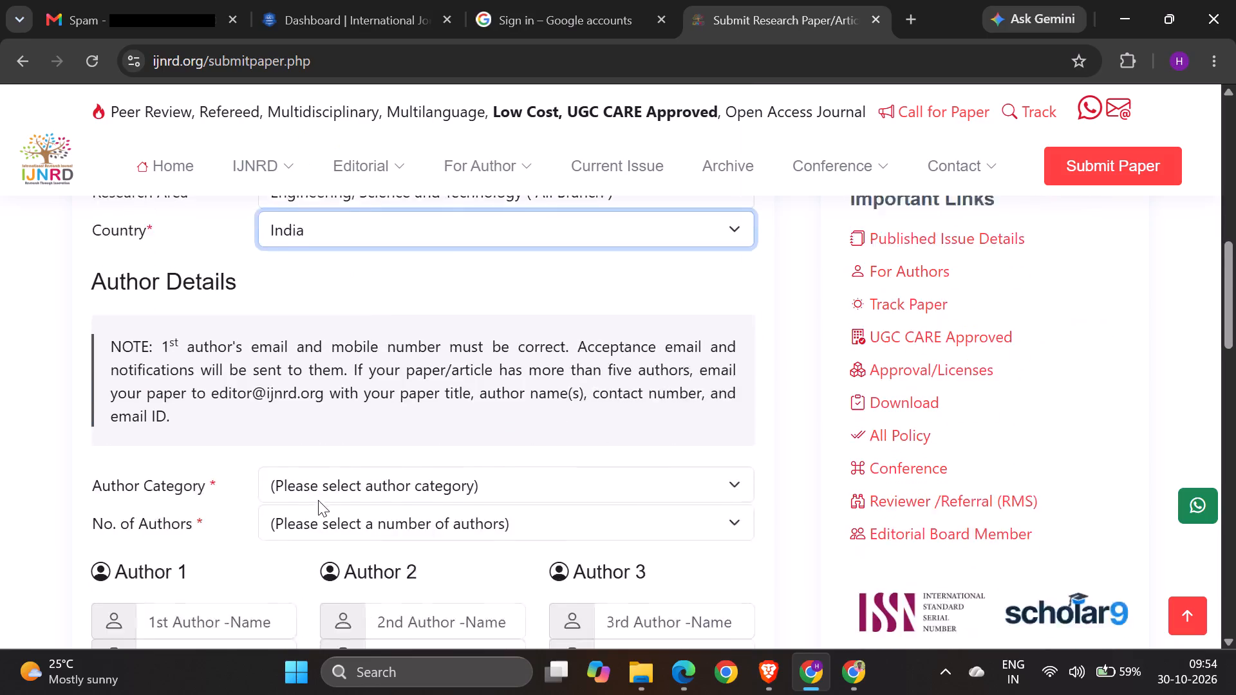
scroll(318, 500, down, 1)
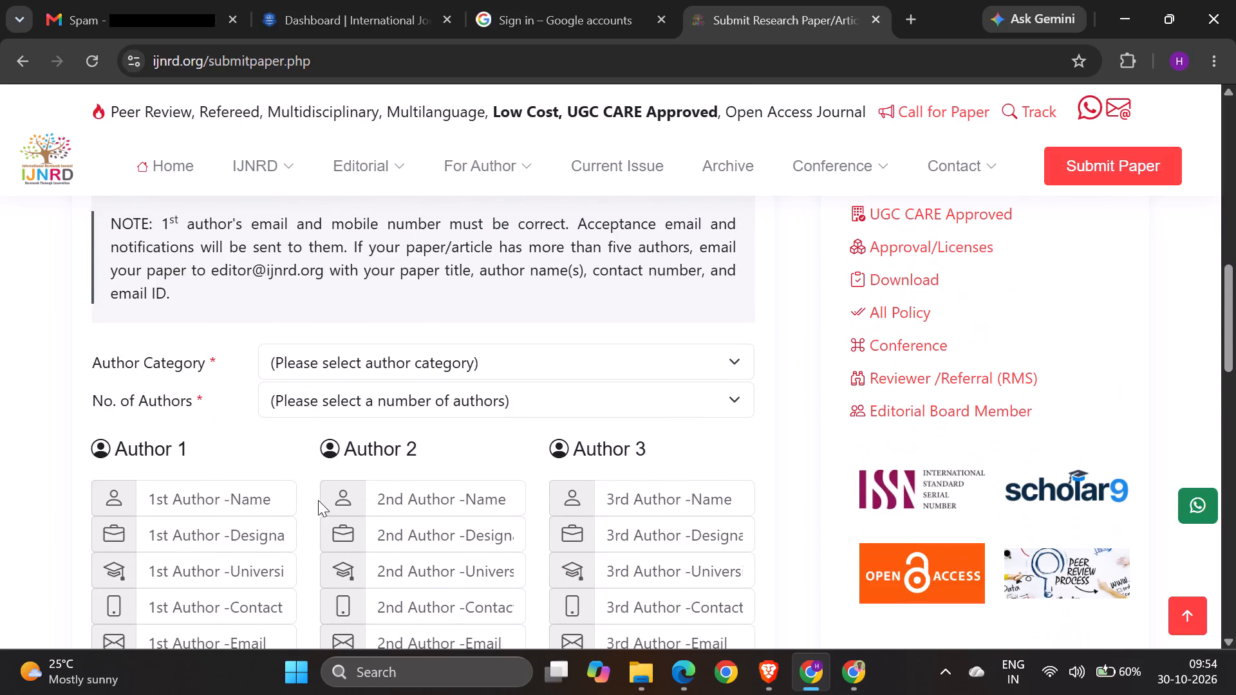
click(374, 411)
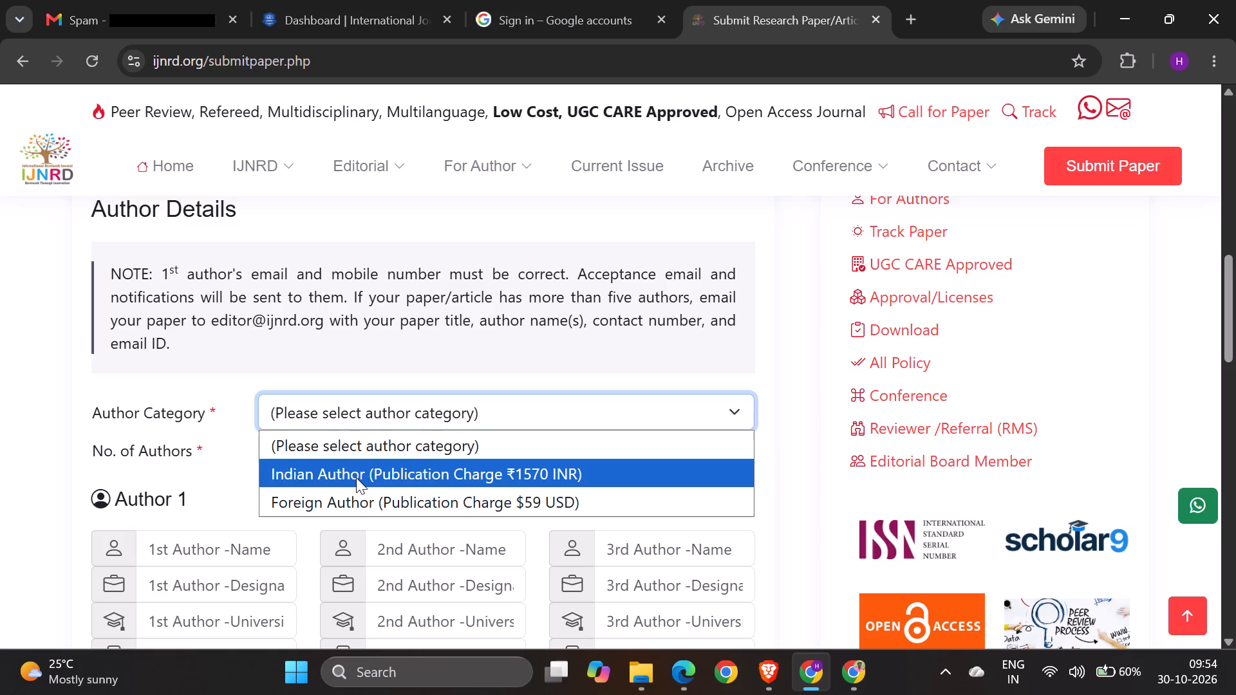
click(356, 477)
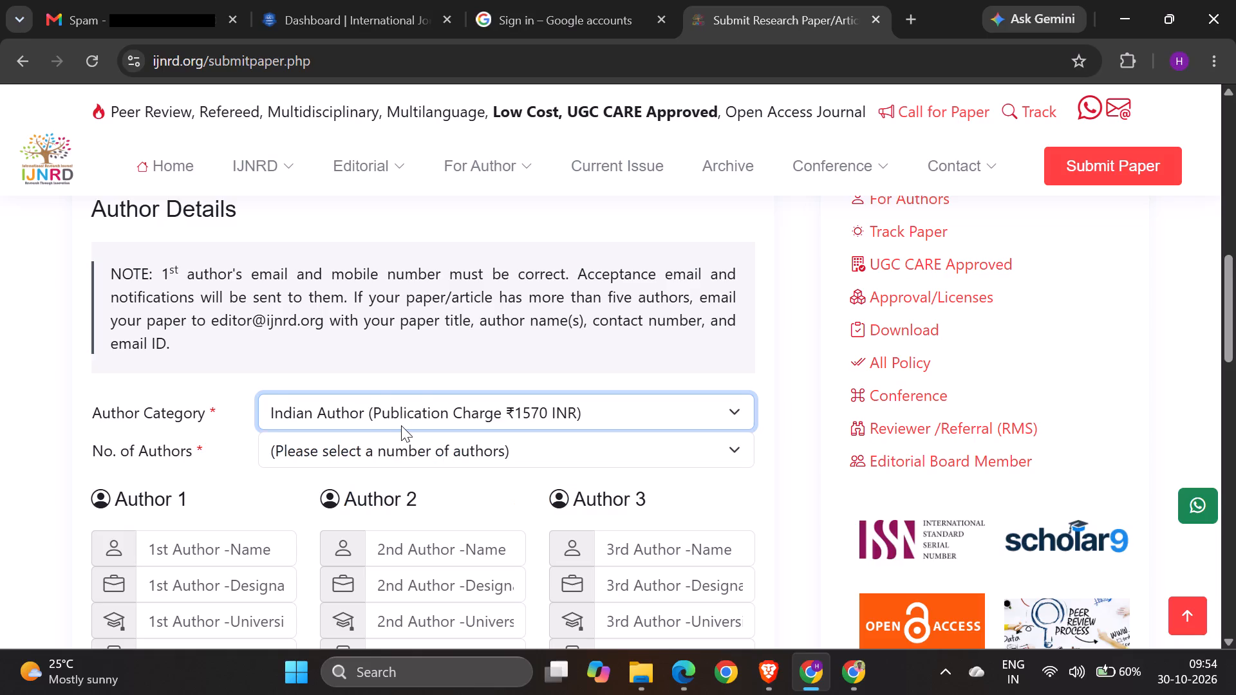
click(397, 458)
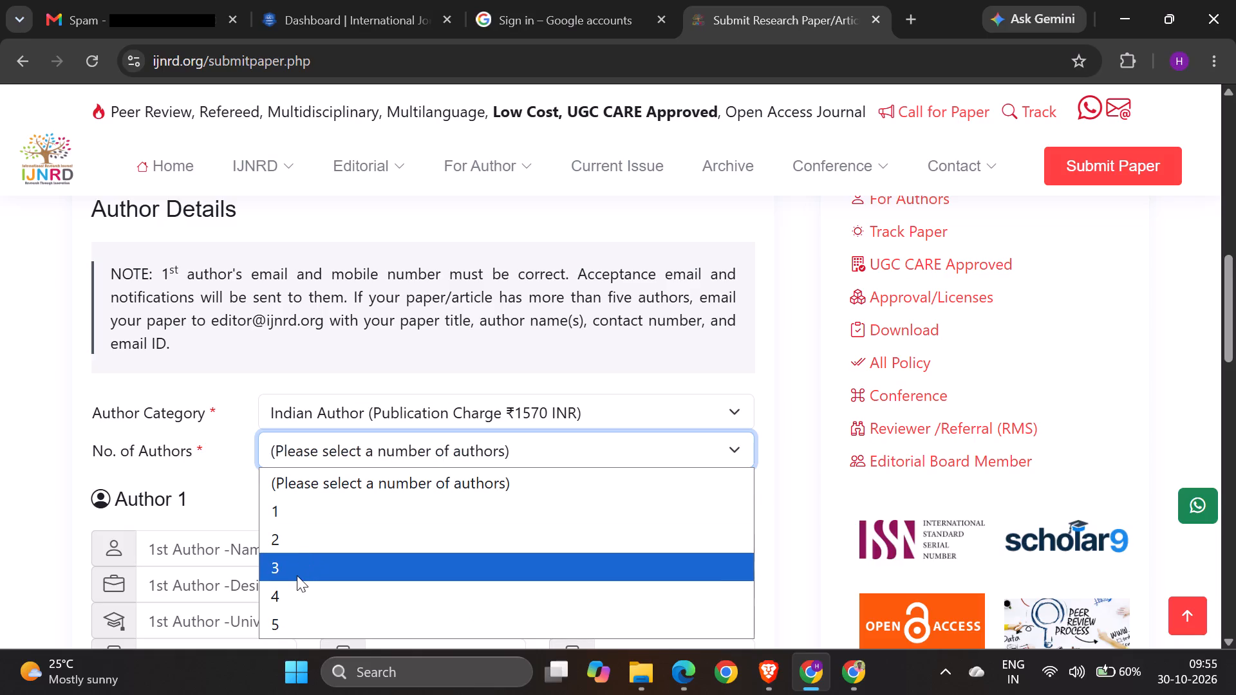
click(290, 606)
scroll(290, 606, down, 2)
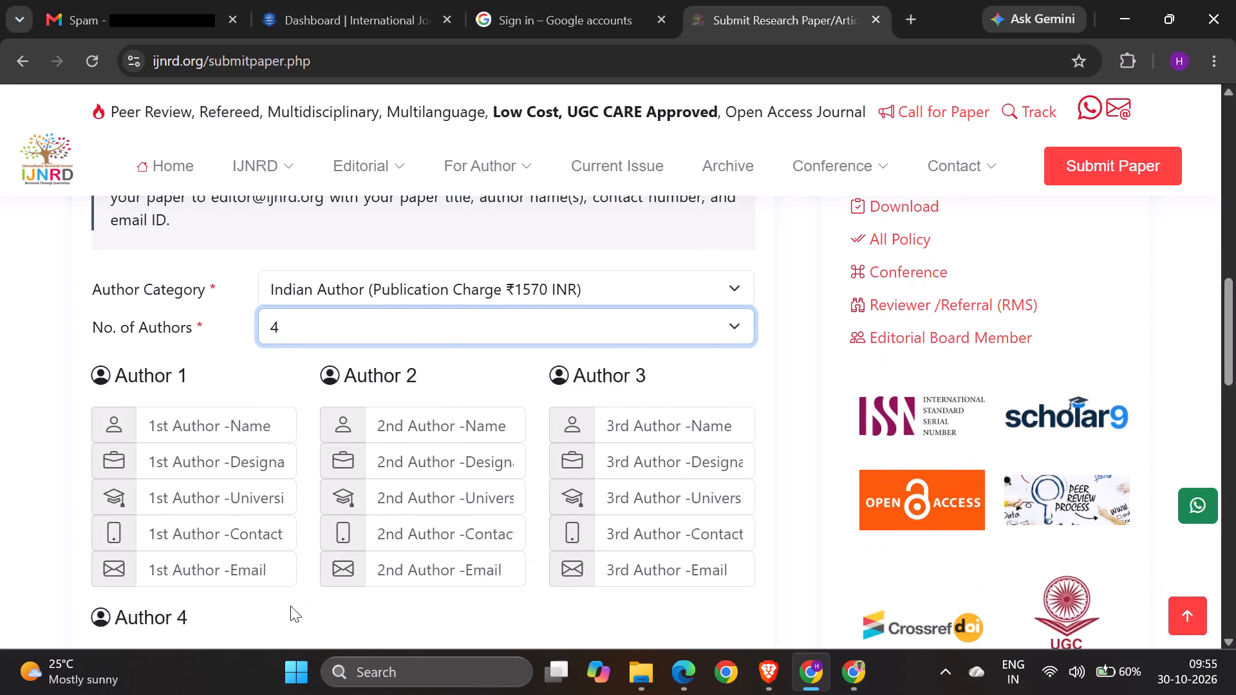
scroll(290, 606, down, 1)
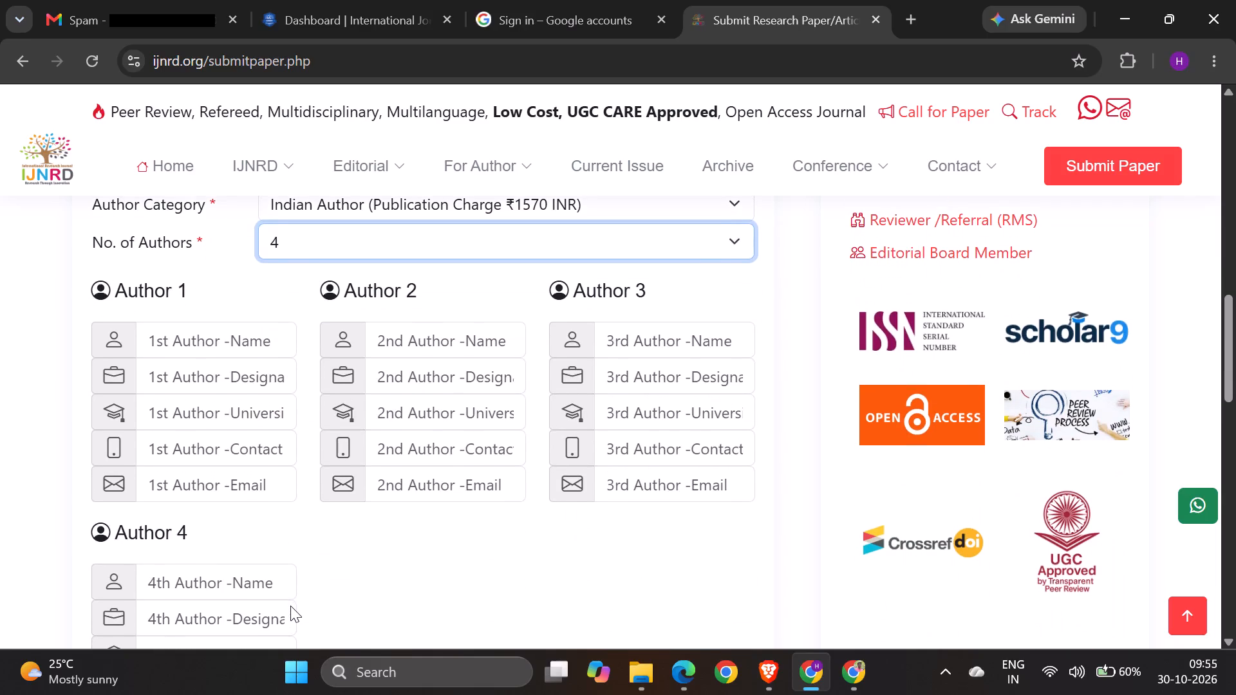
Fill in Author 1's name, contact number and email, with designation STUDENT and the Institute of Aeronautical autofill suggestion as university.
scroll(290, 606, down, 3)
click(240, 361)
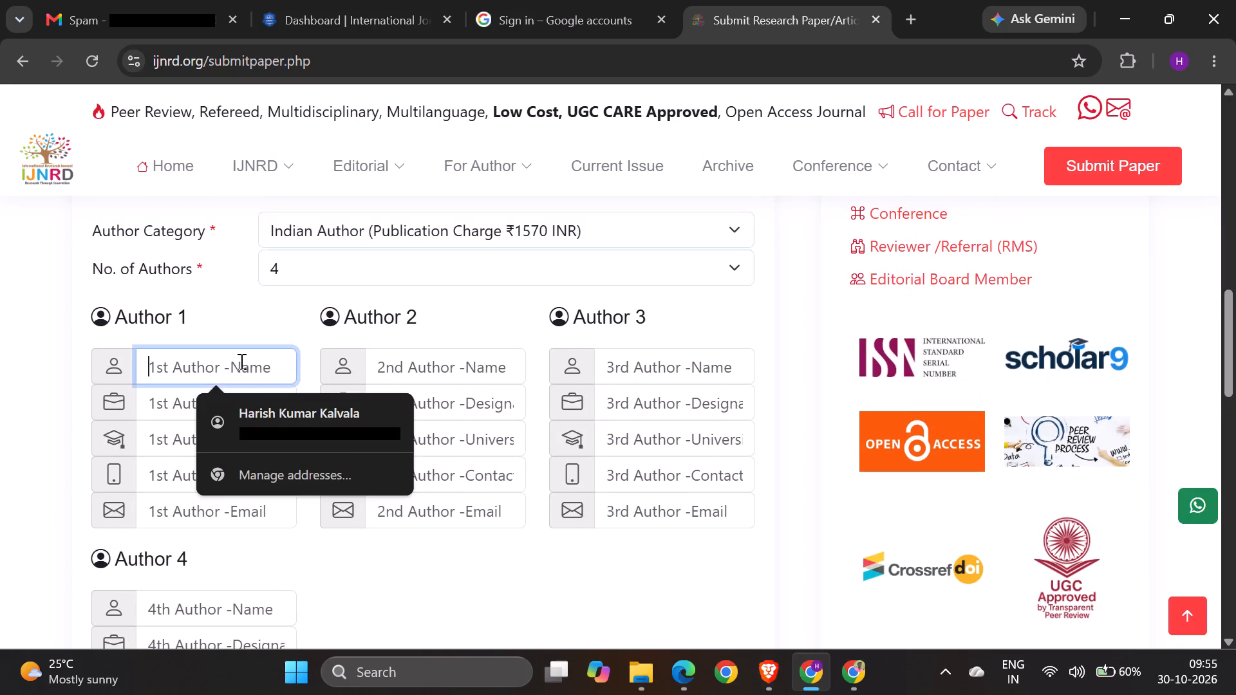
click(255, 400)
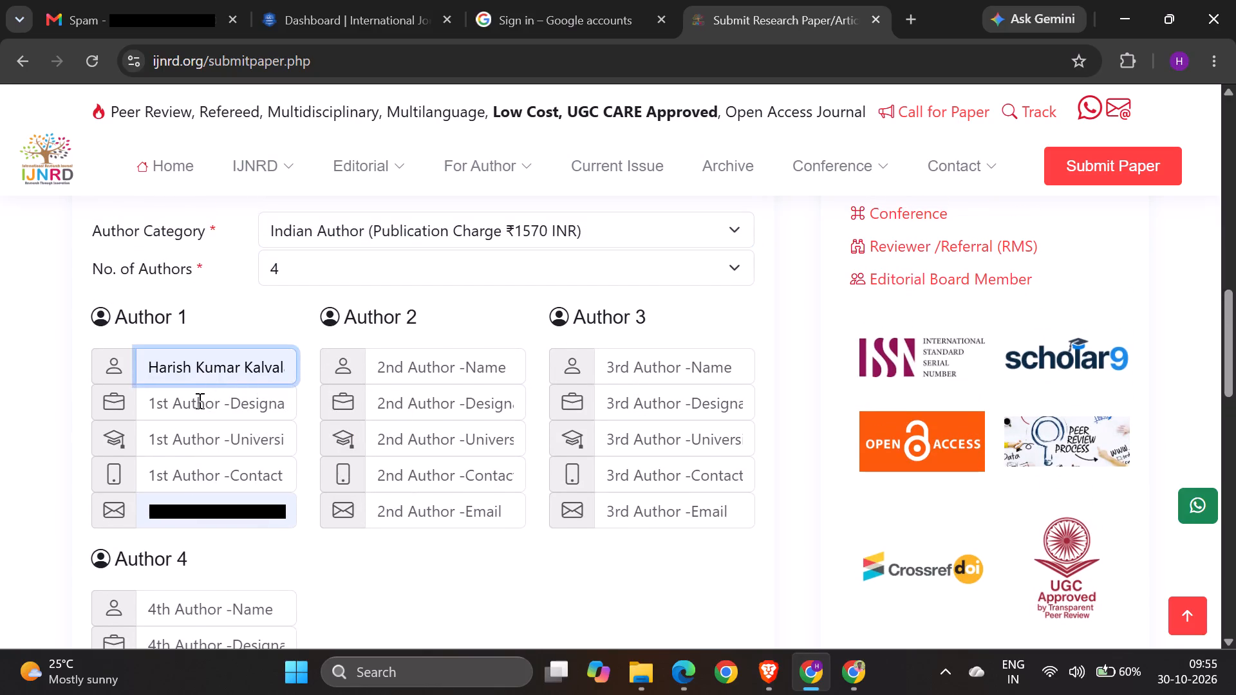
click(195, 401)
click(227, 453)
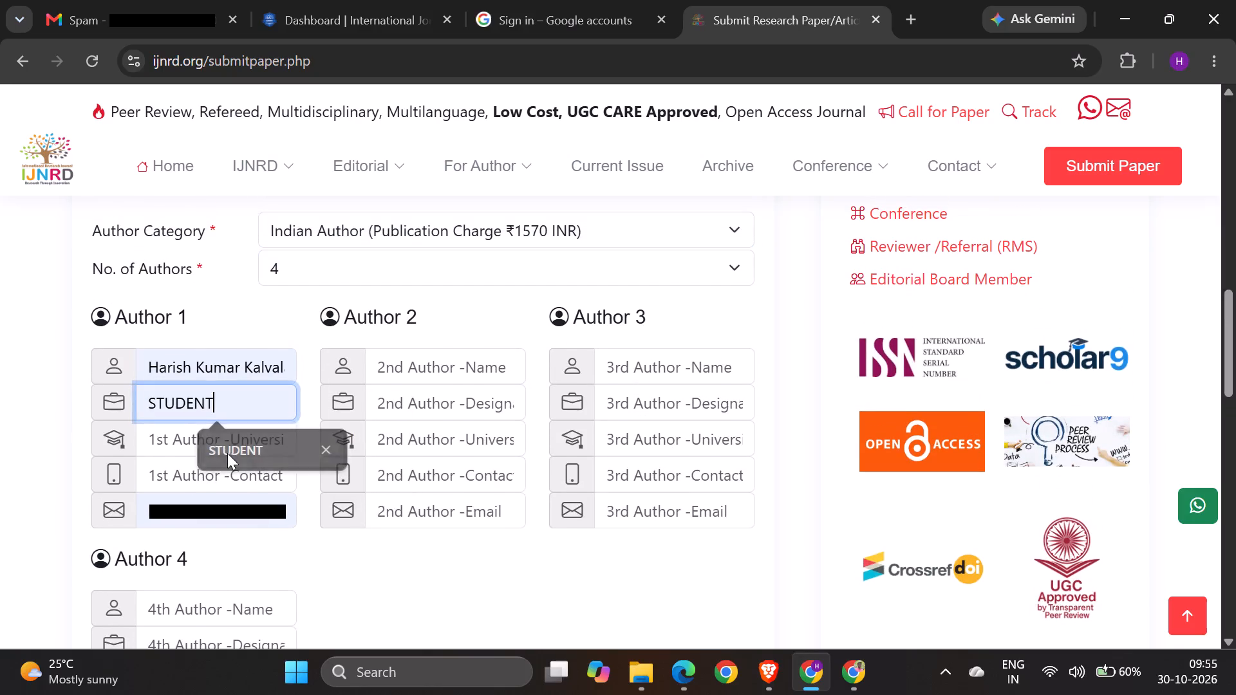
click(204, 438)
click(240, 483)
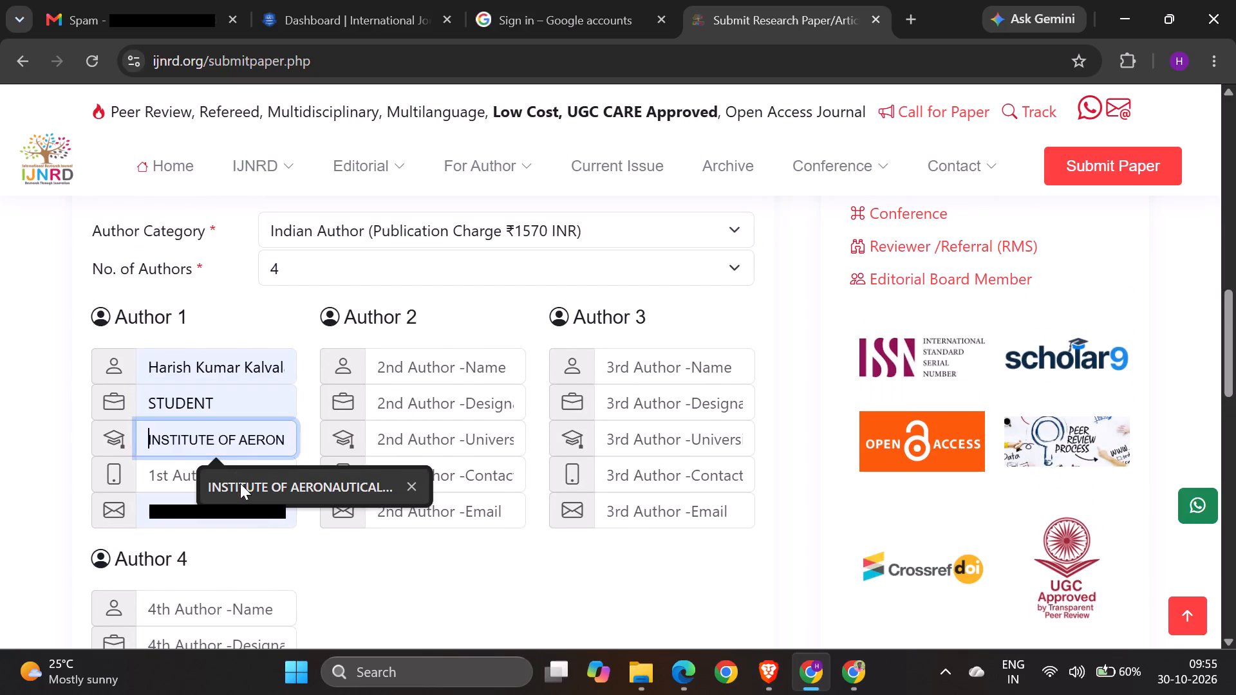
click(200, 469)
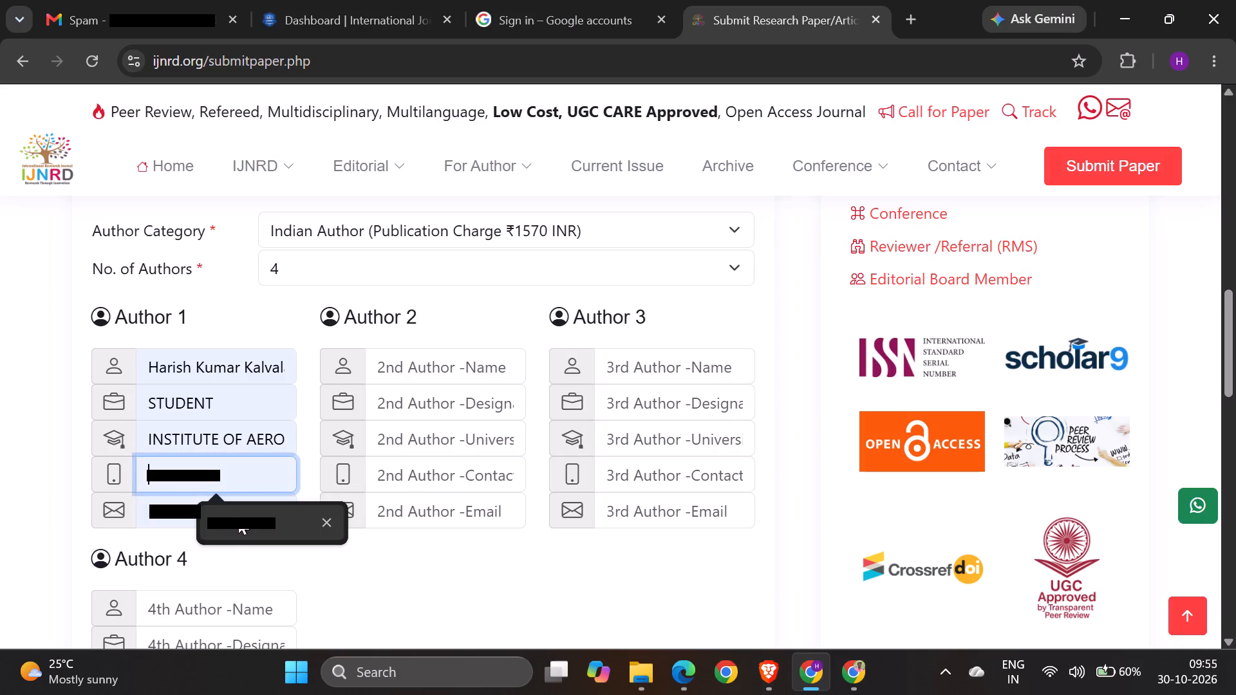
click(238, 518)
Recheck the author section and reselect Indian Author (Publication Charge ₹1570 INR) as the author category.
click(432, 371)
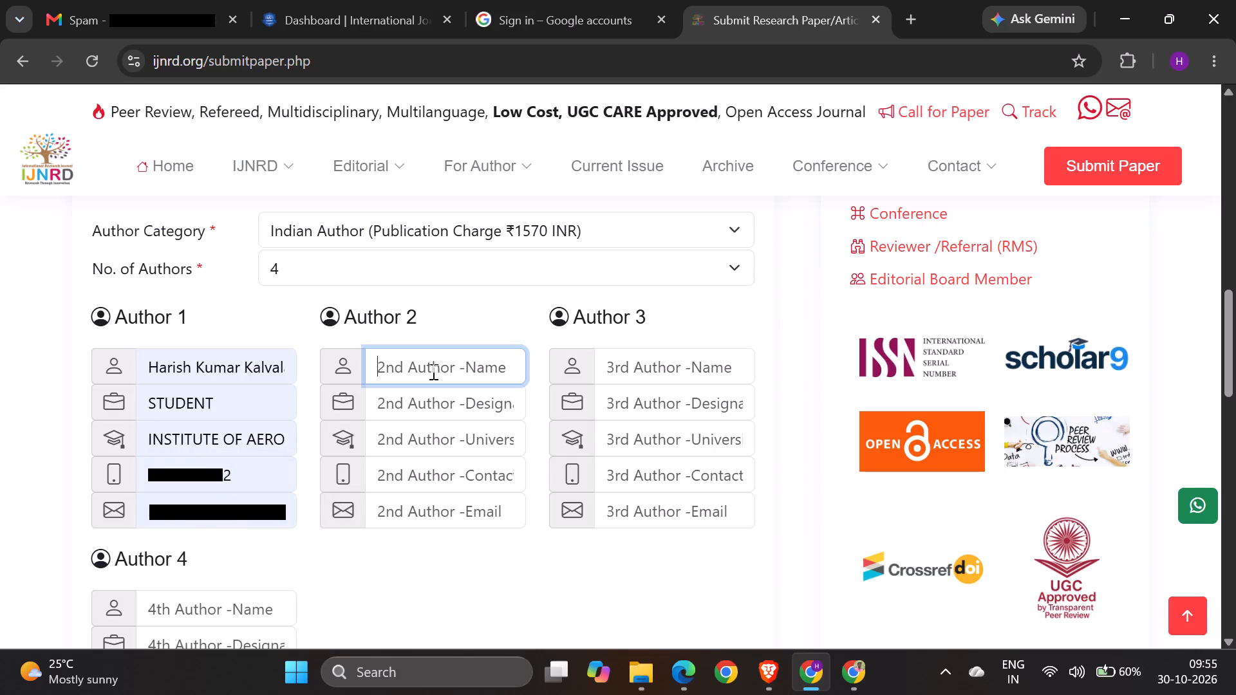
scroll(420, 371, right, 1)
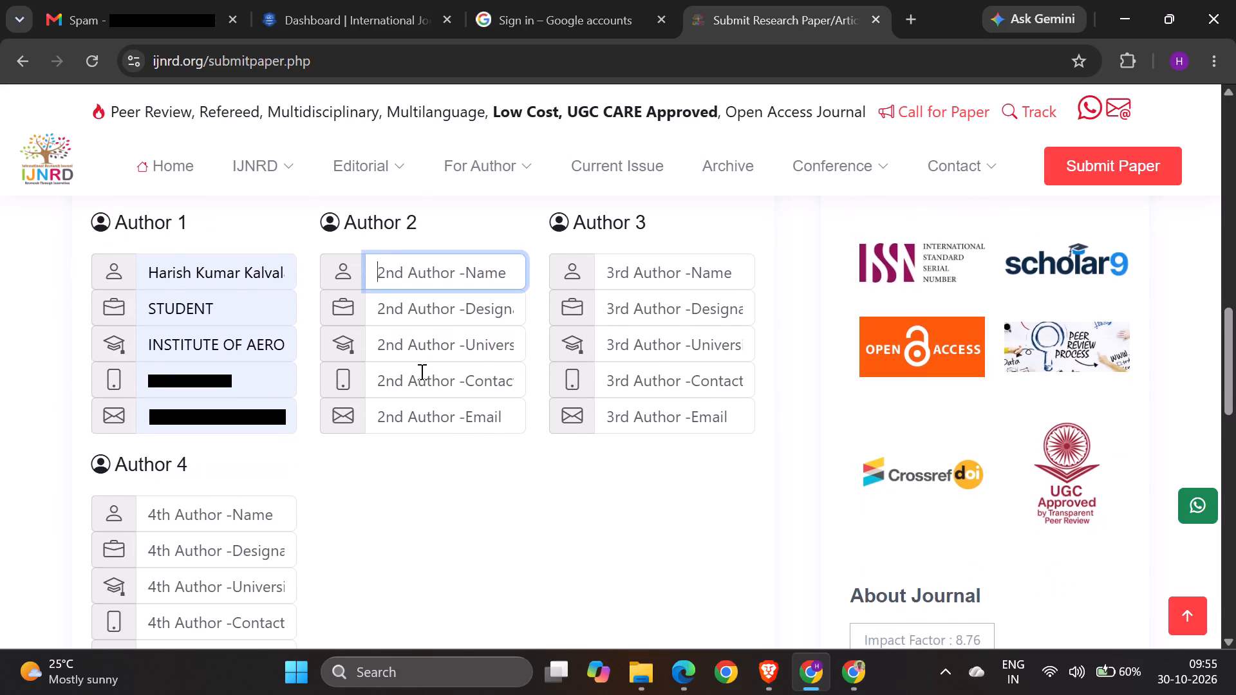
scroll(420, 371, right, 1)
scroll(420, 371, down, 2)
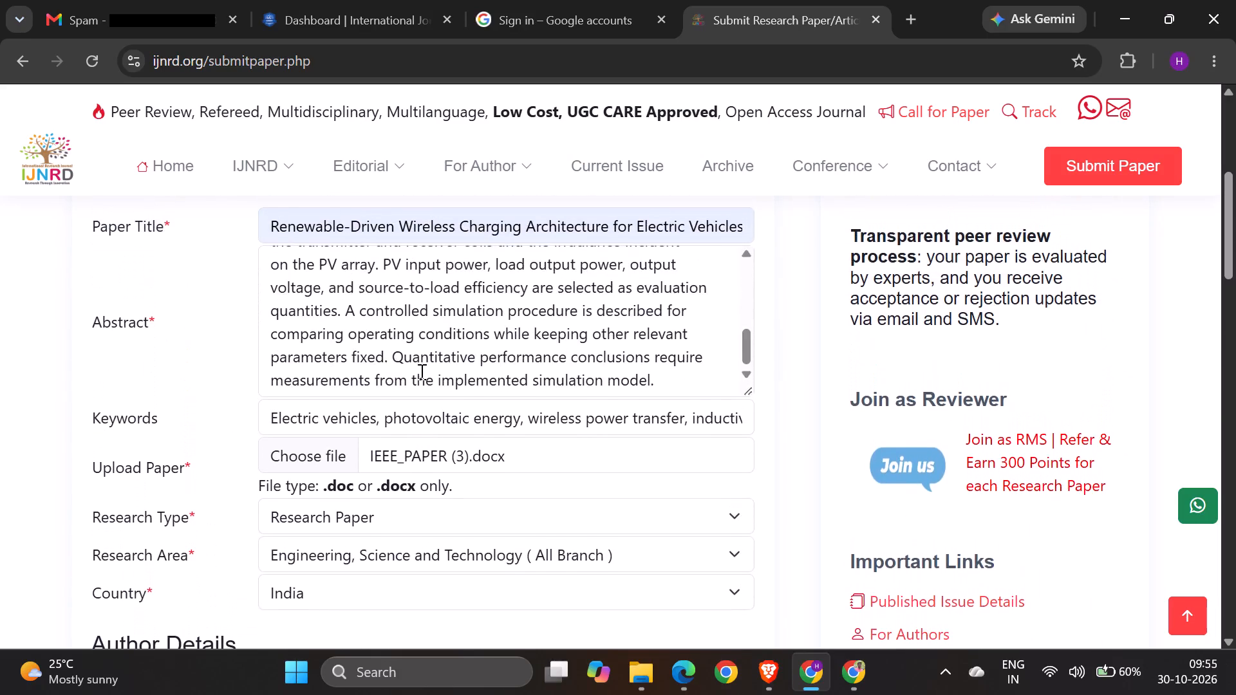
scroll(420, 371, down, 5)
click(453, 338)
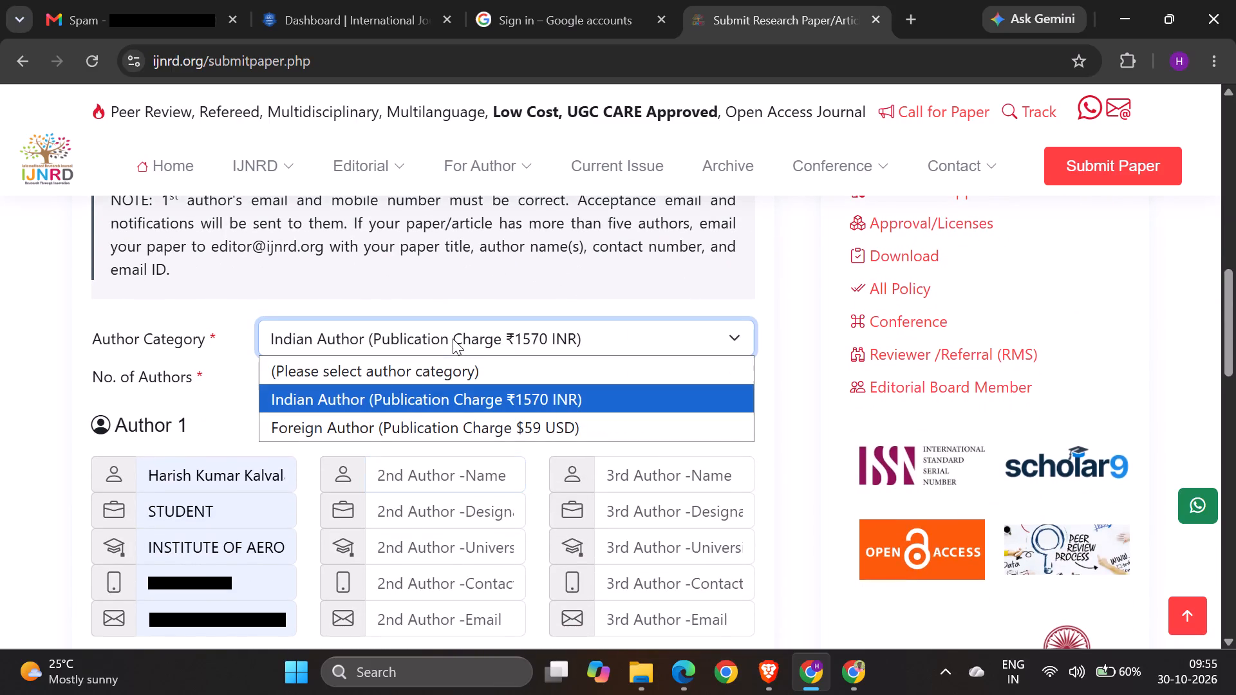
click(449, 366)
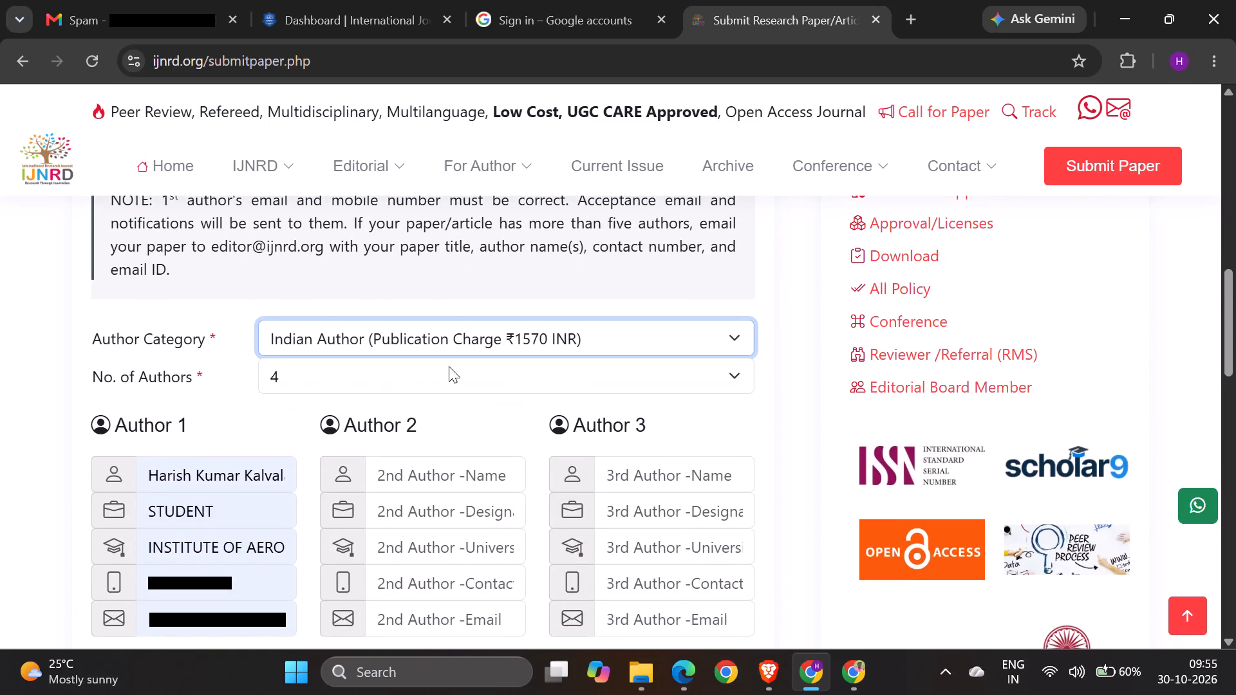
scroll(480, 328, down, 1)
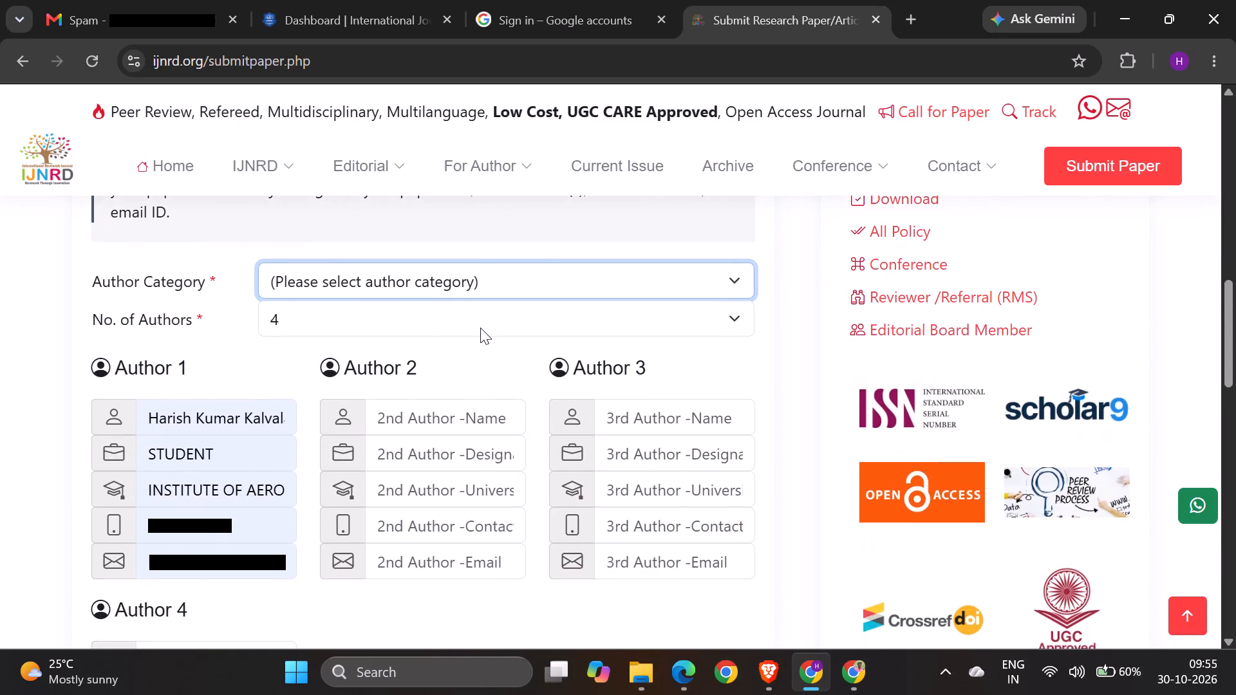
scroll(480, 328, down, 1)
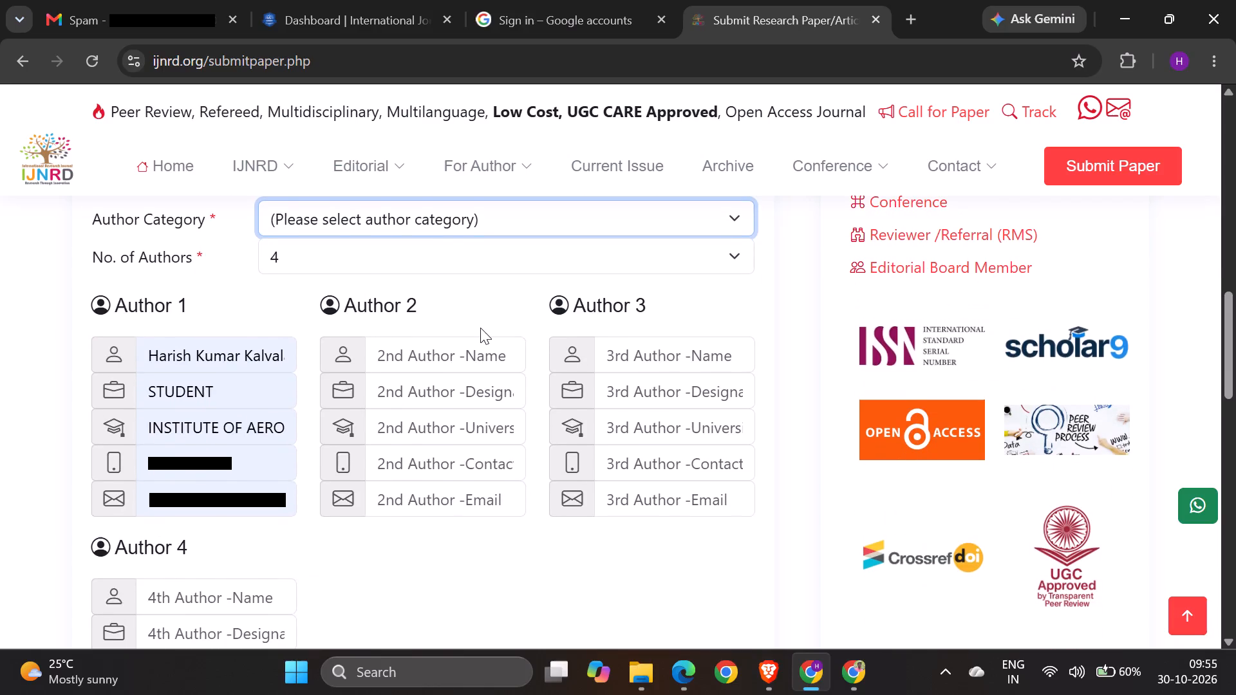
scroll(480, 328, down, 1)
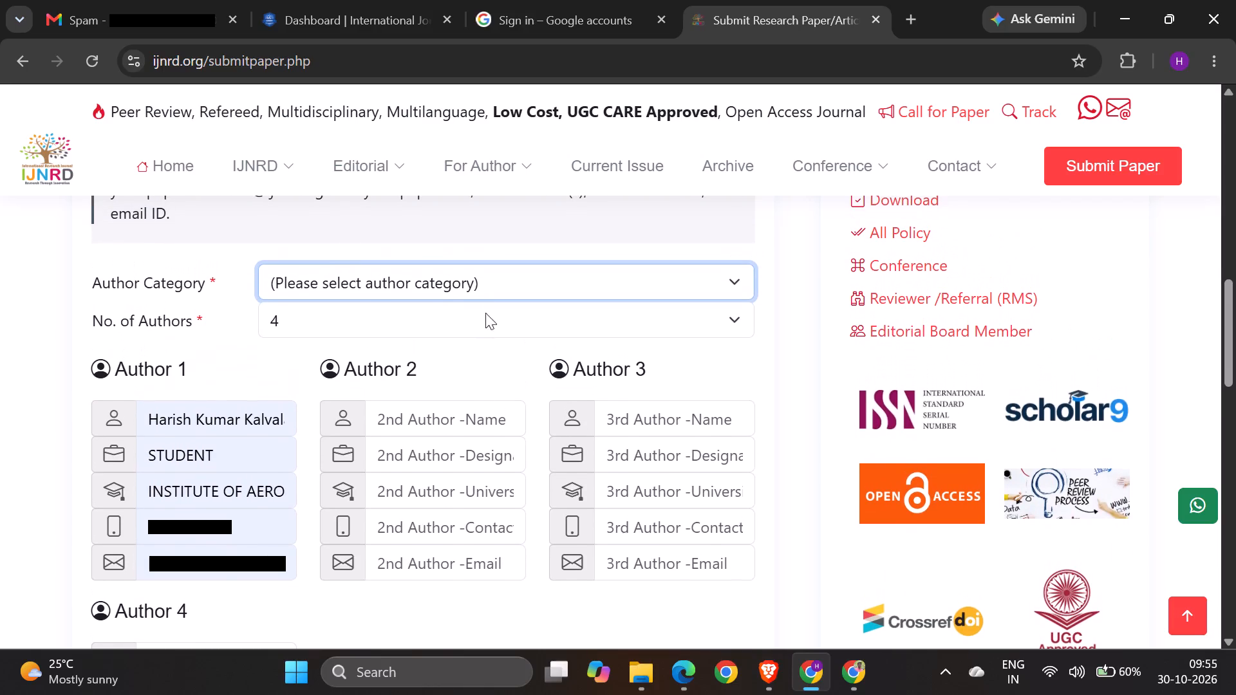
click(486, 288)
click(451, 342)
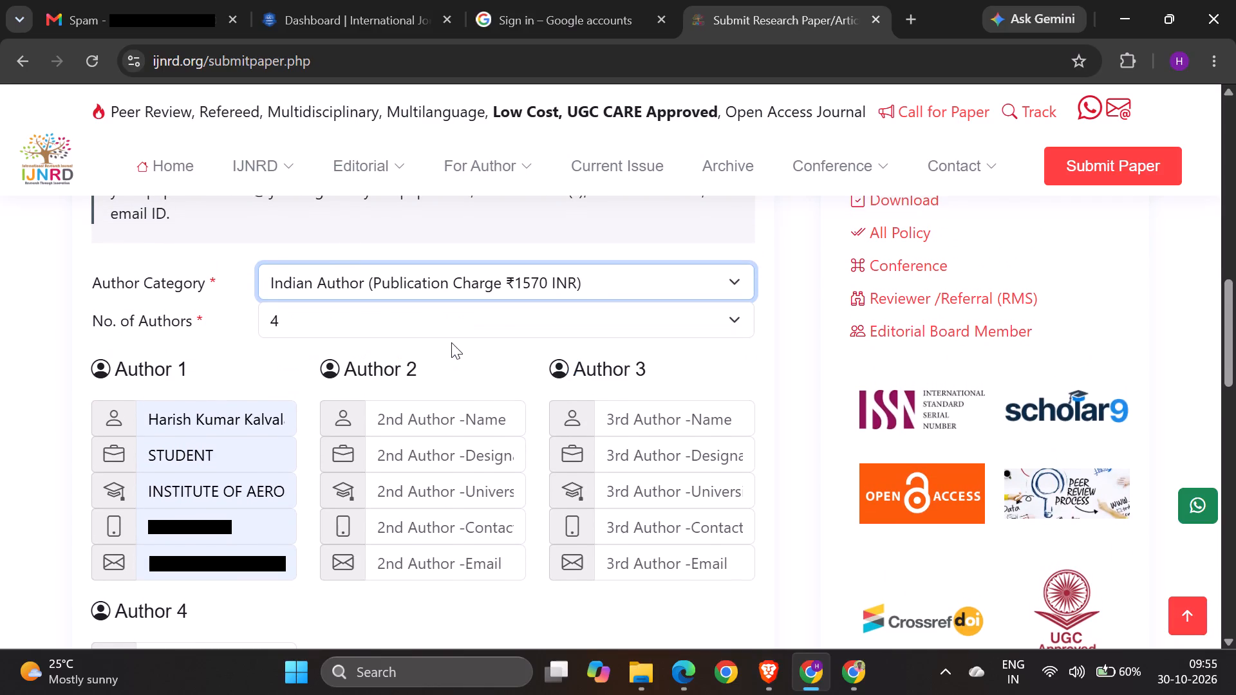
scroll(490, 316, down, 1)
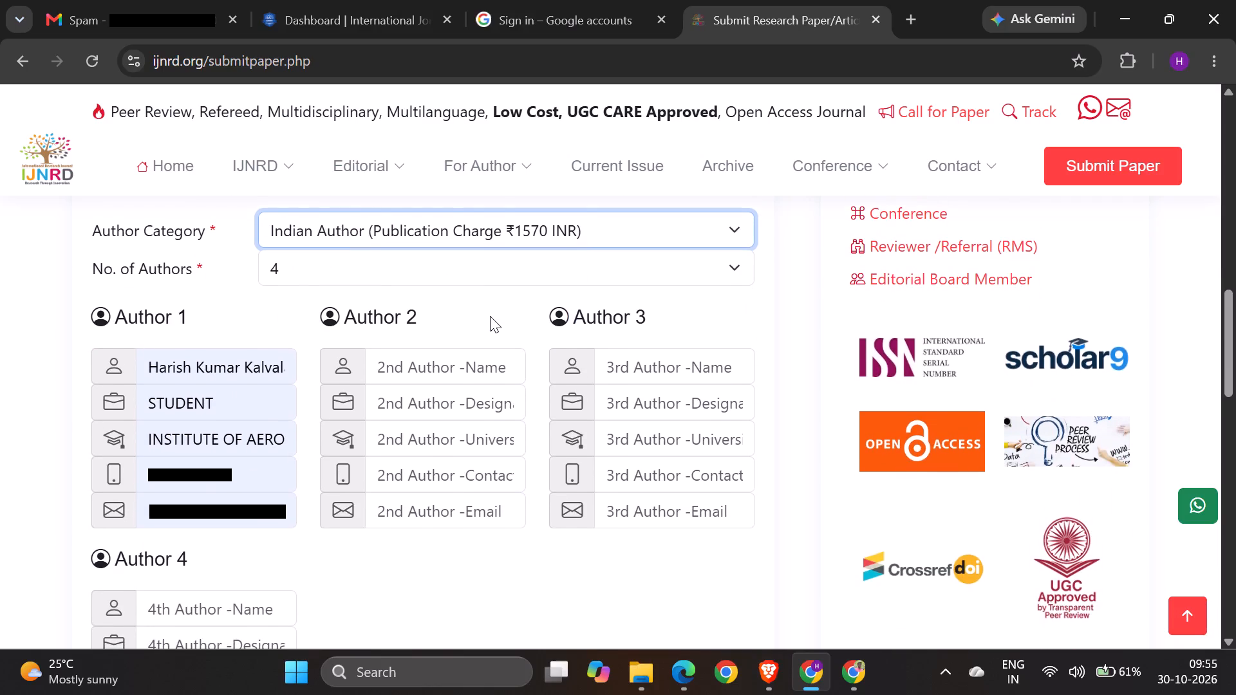
Reload the IJNRD paper submission page and examine the blank form from the paper details to the final submission section.
click(1094, 173)
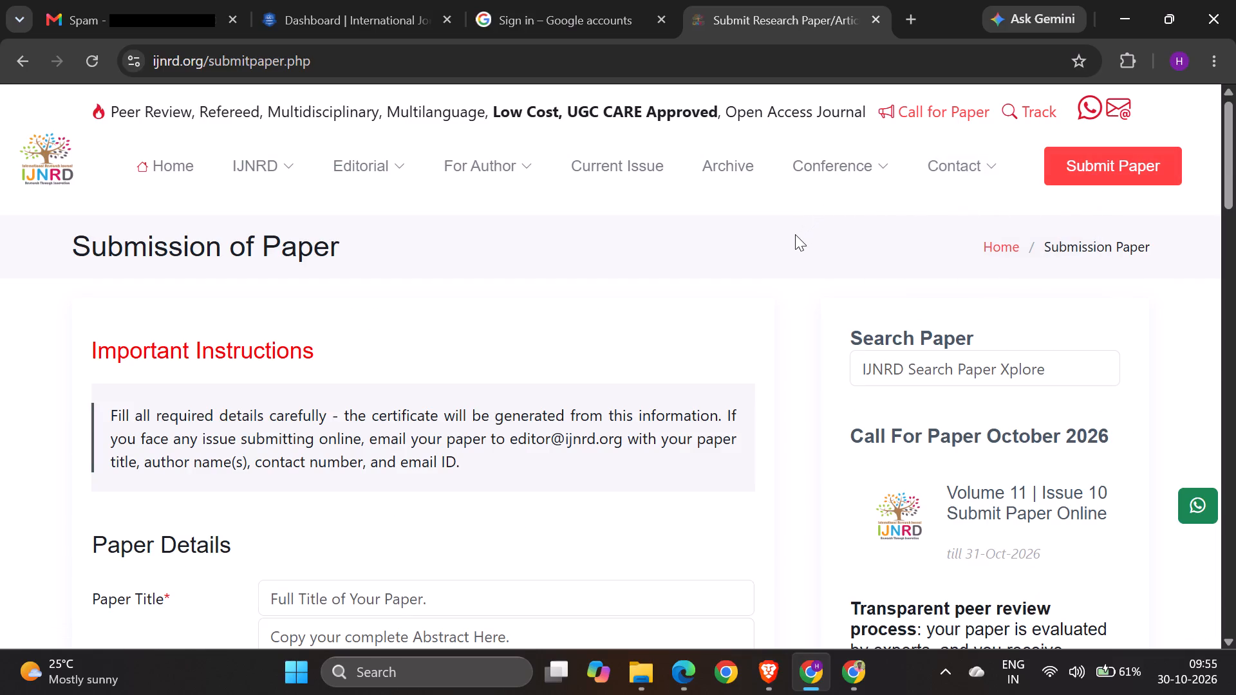
scroll(597, 396, down, 2)
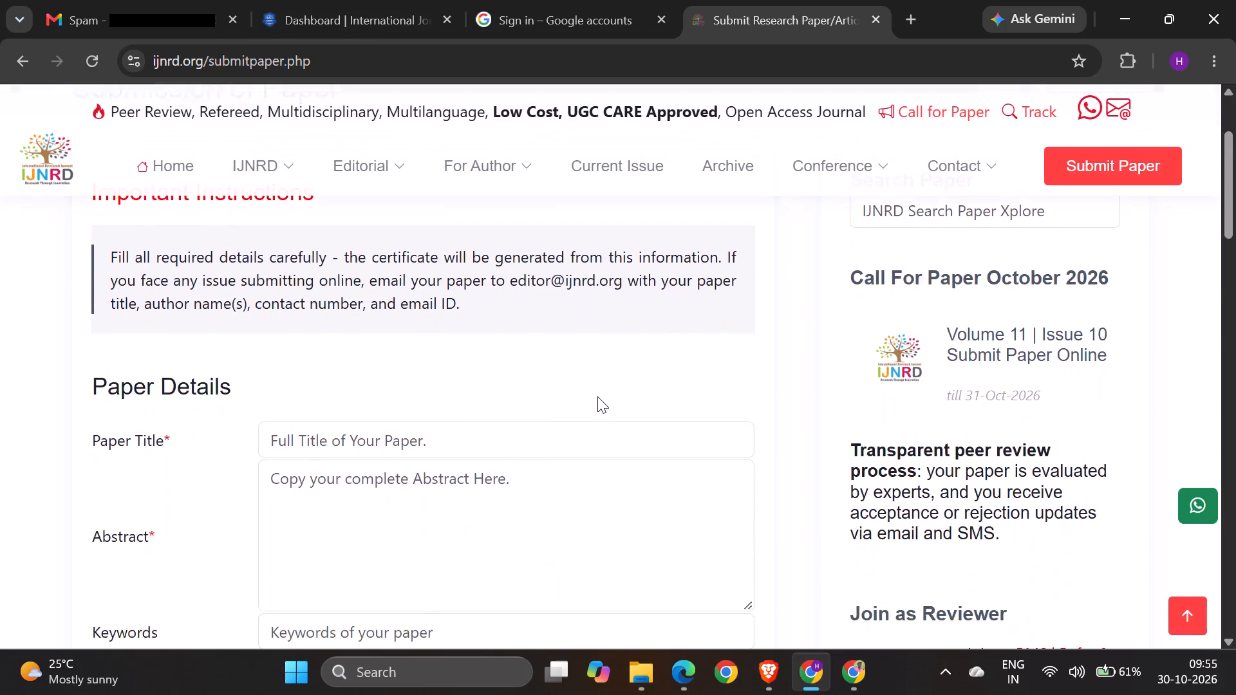
scroll(597, 396, down, 6)
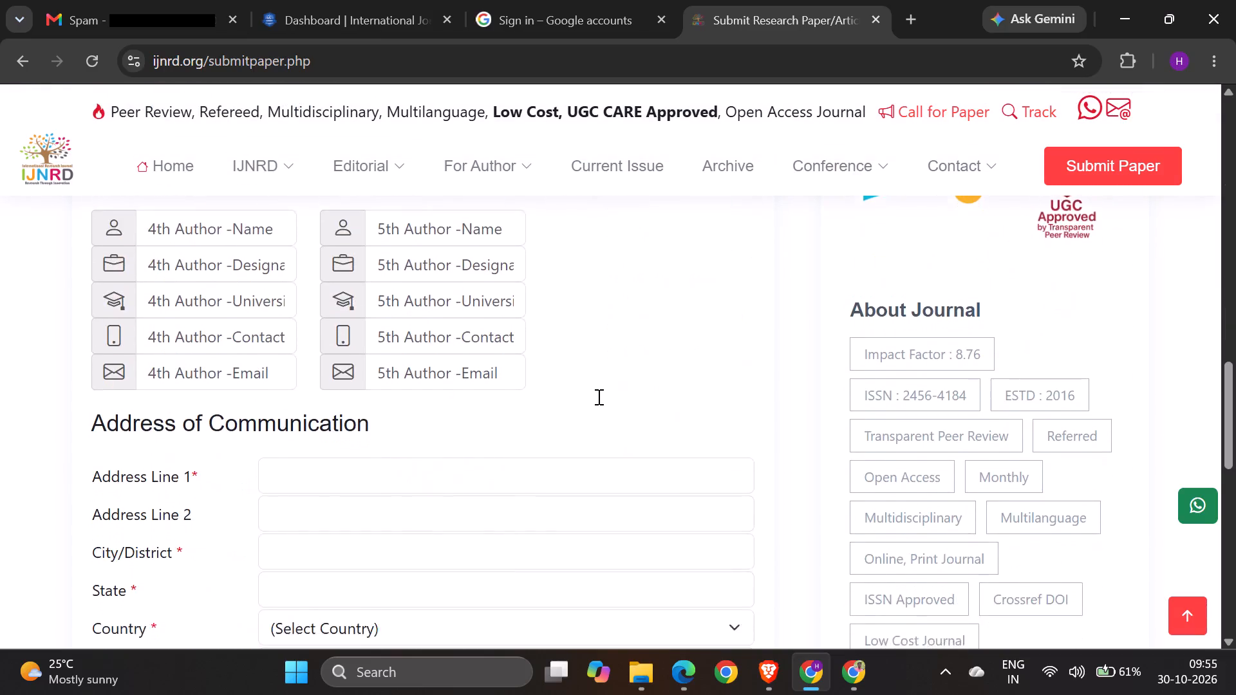
scroll(597, 396, down, 4)
scroll(597, 396, up, 1)
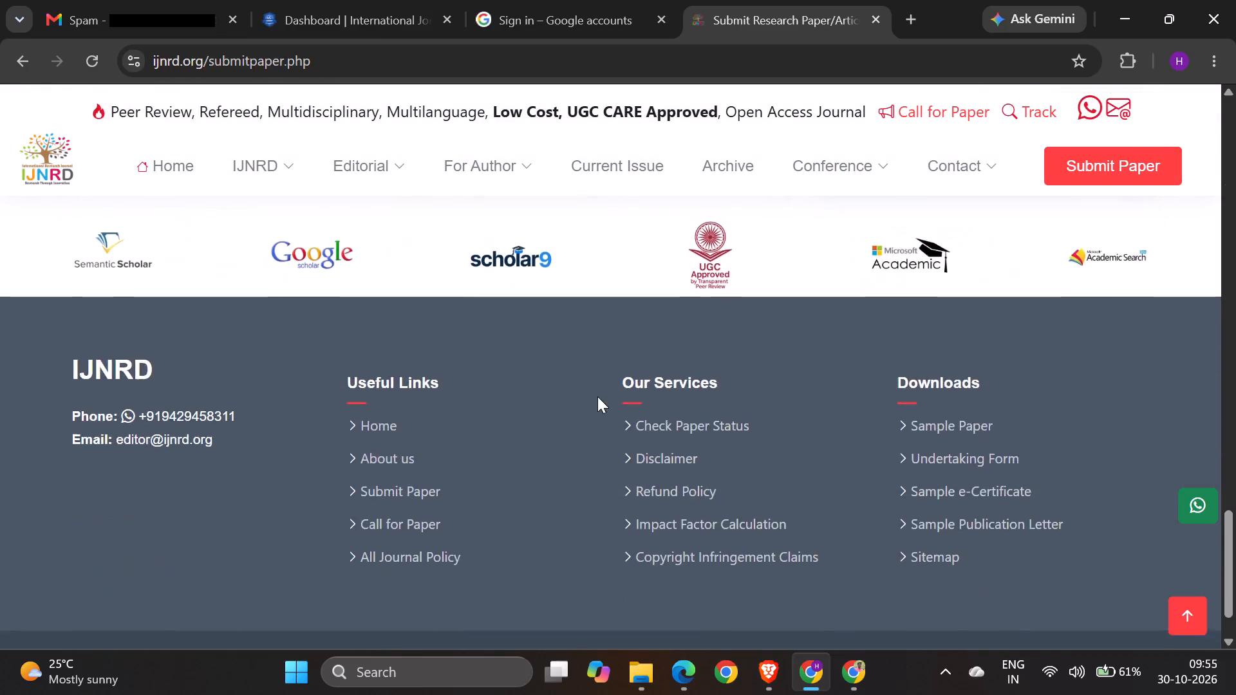
scroll(597, 396, up, 1)
scroll(597, 396, down, 3)
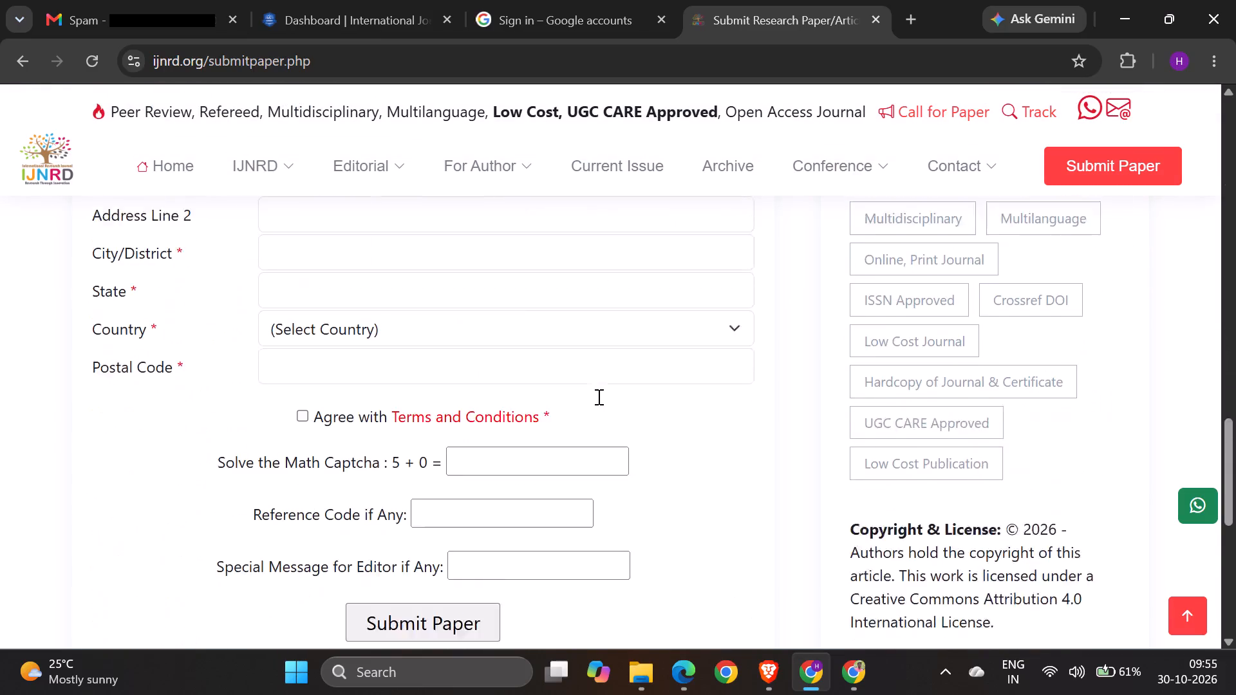
scroll(597, 396, down, 3)
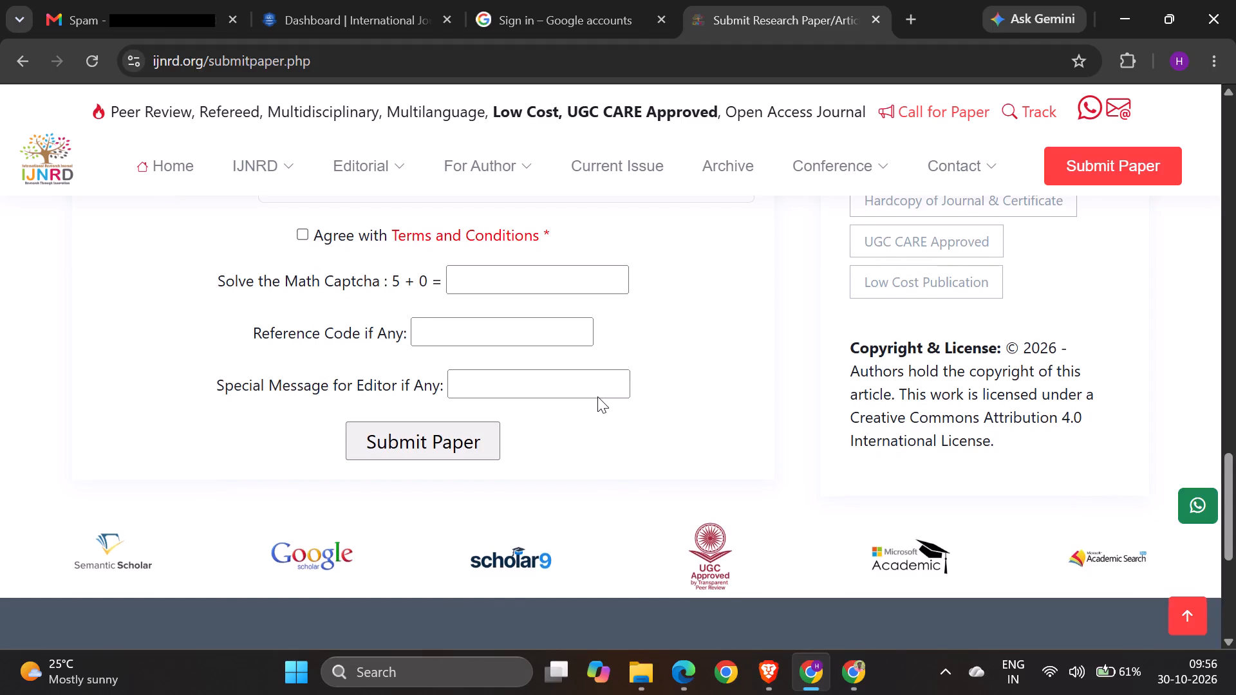
scroll(597, 396, down, 1)
scroll(597, 396, up, 2)
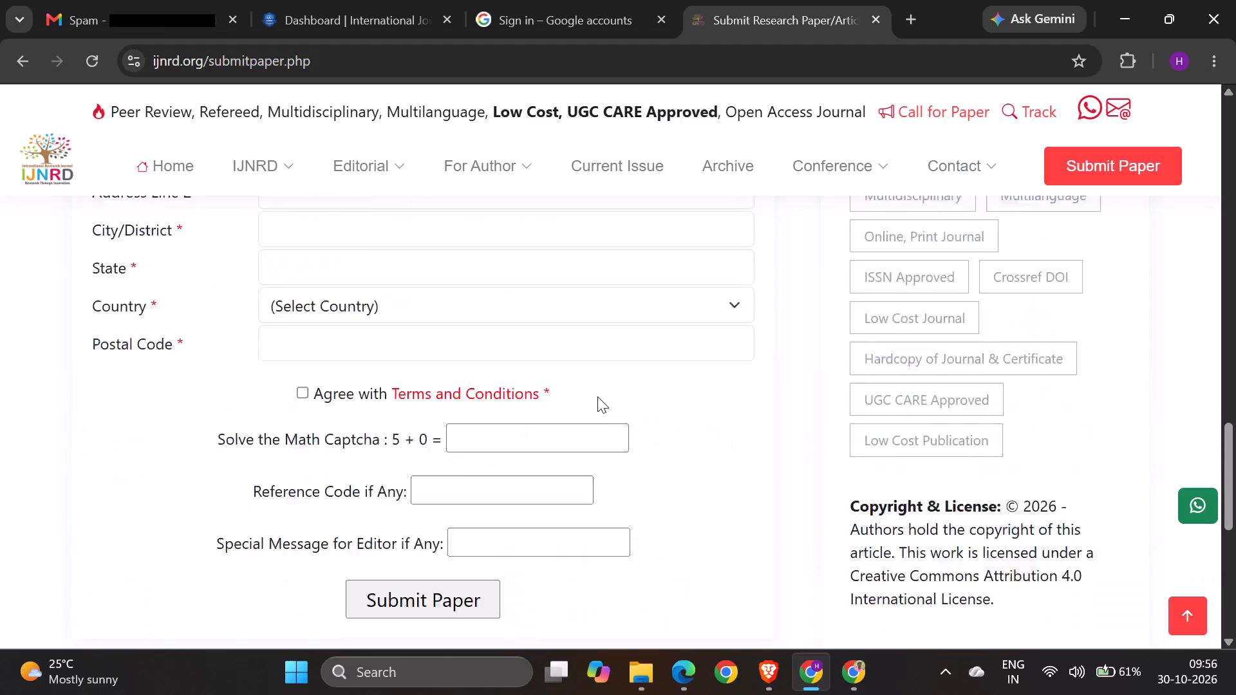
scroll(597, 396, up, 4)
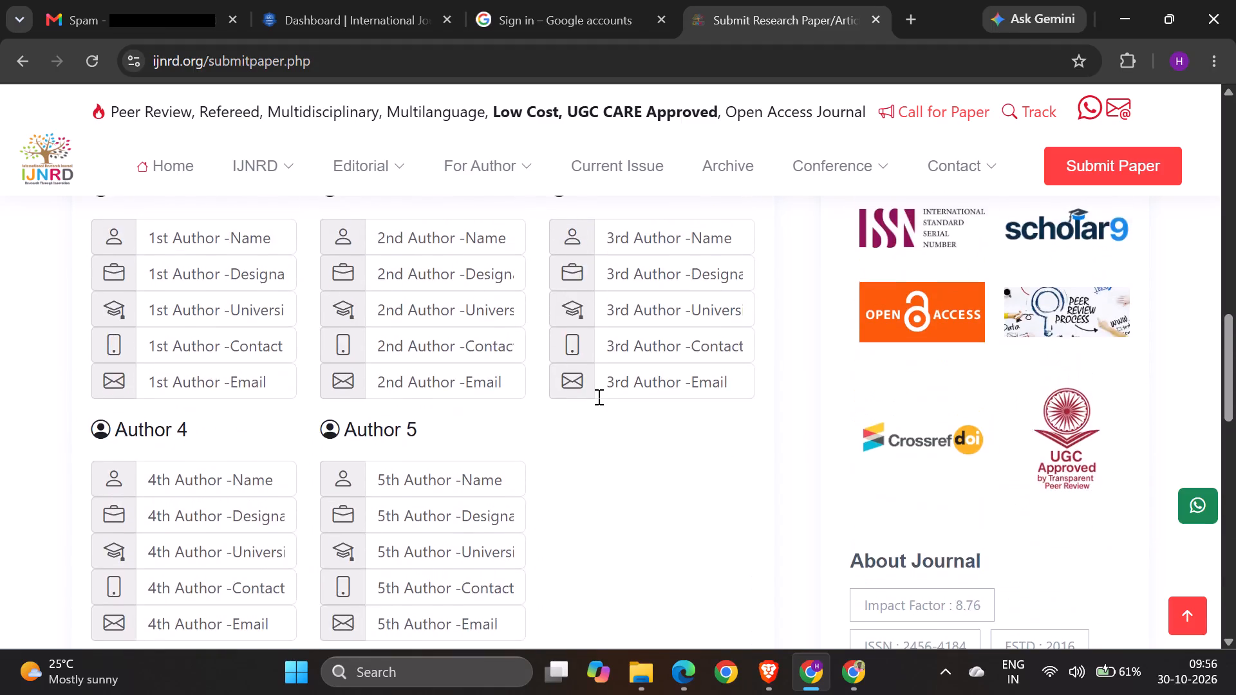
scroll(597, 396, up, 3)
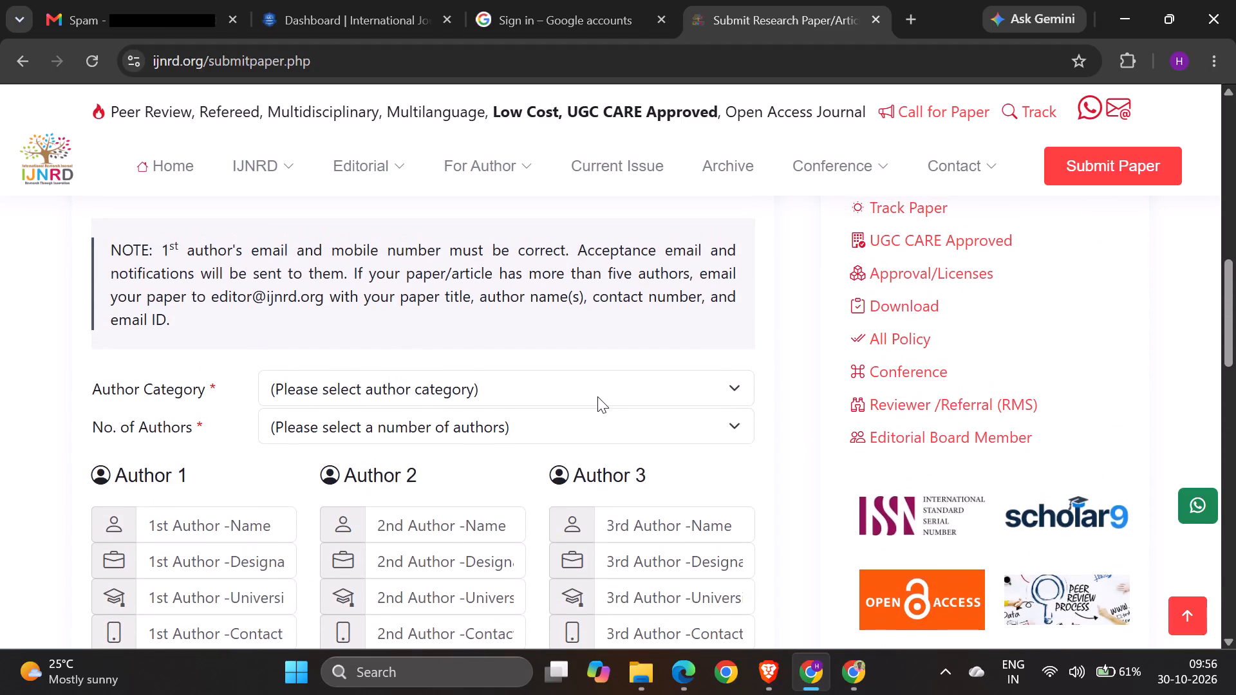
scroll(597, 396, up, 5)
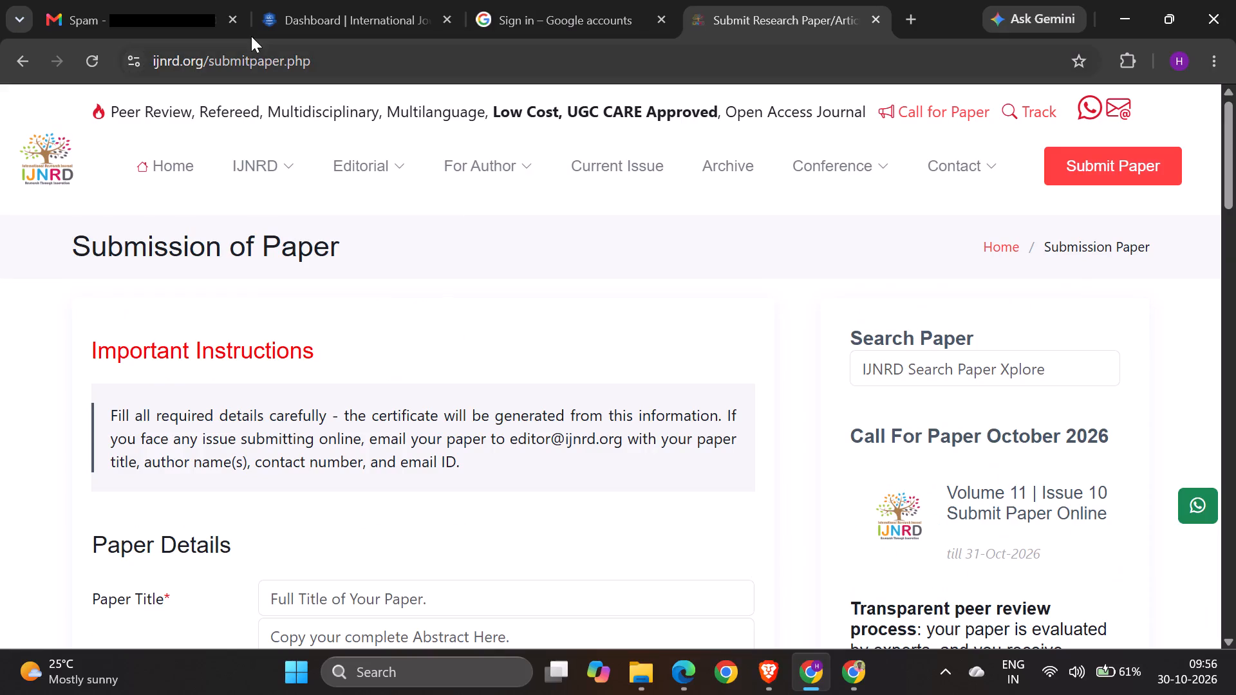
Return to the Google results for free research paper publishing websites and open the sponsored aijfr.com result.
click(19, 64)
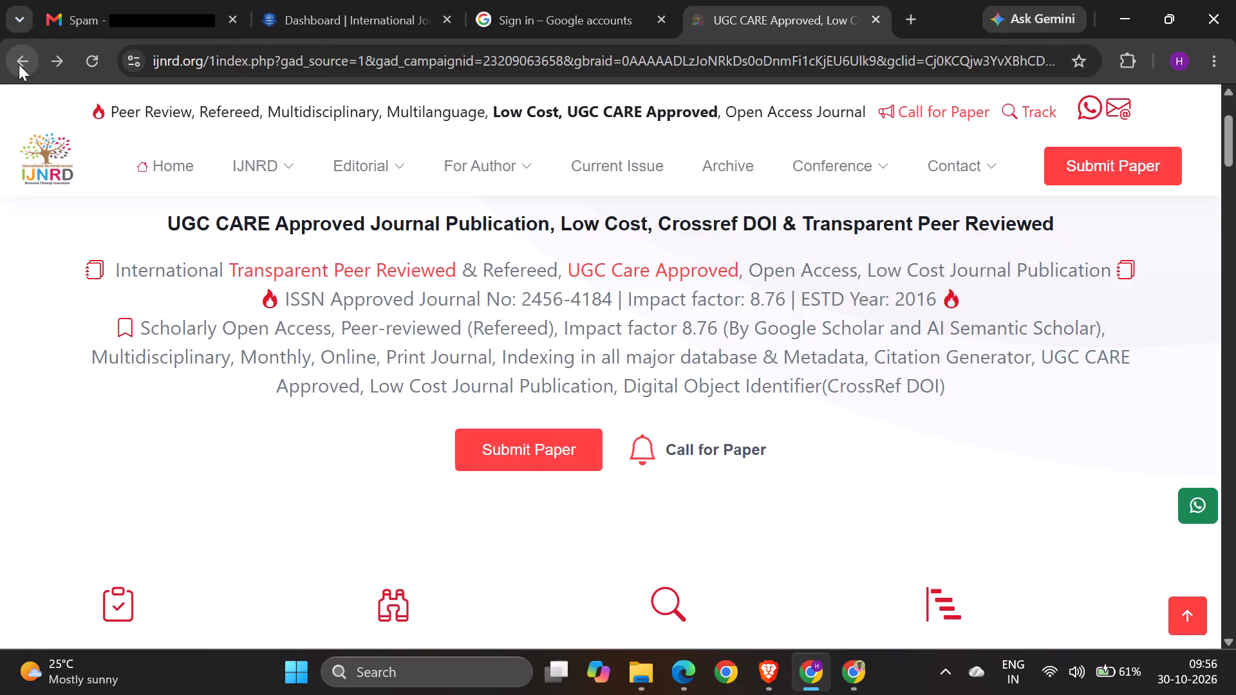
click(19, 64)
scroll(292, 281, down, 1)
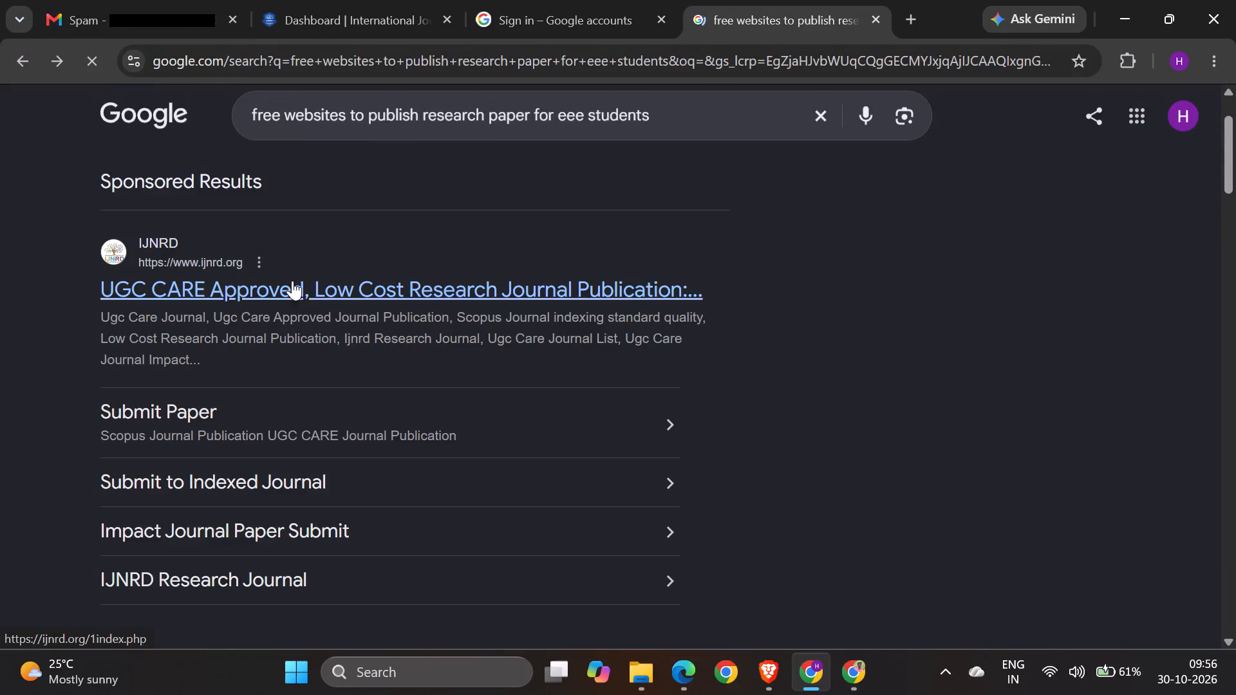
scroll(292, 281, down, 2)
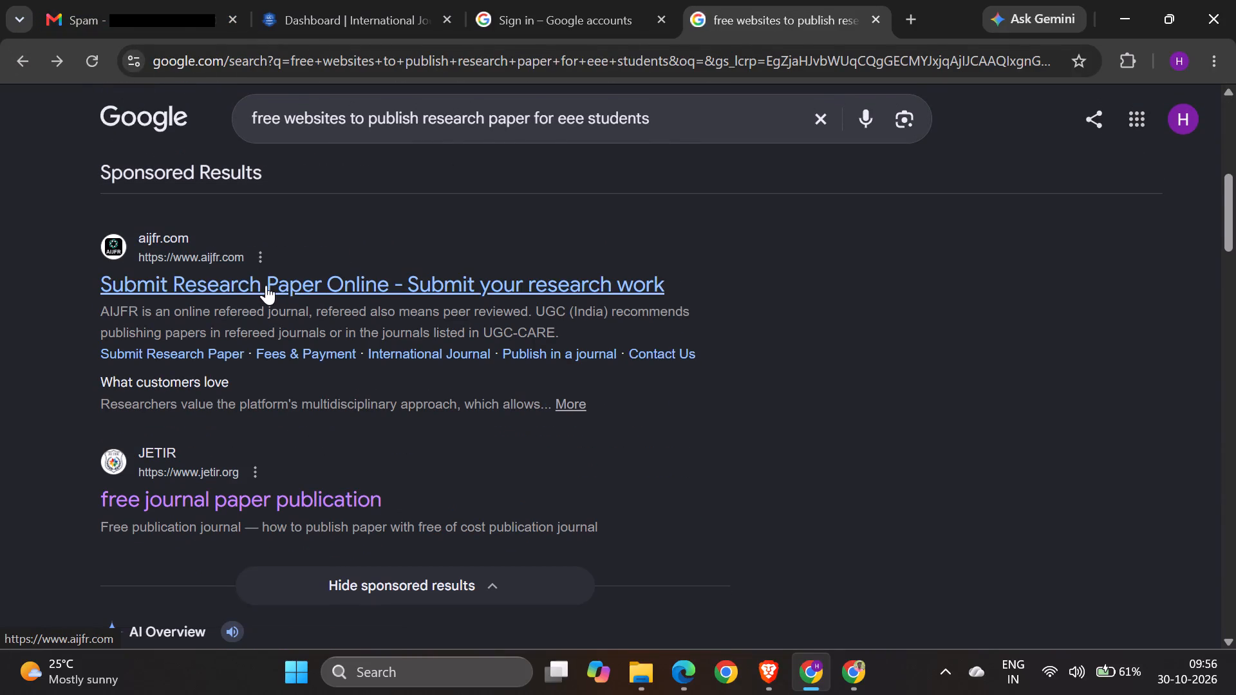
click(266, 285)
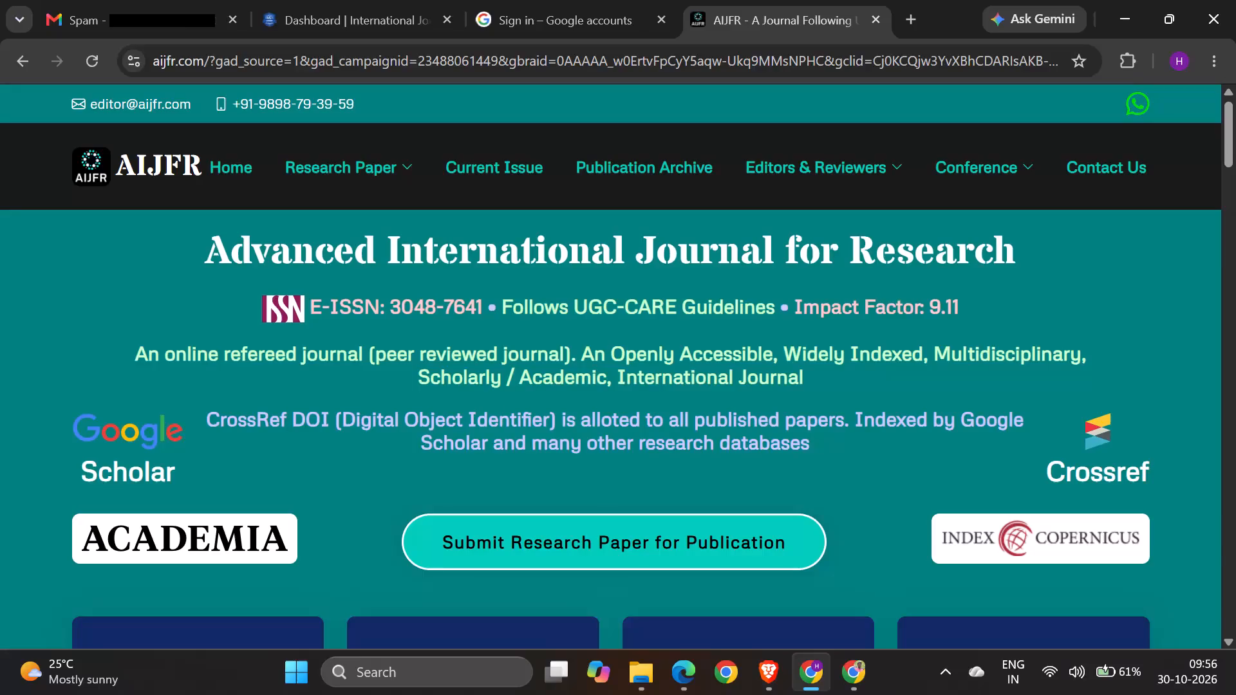
Open AIJFR's research paper submission form and go to its paper details section.
scroll(543, 465, down, 2)
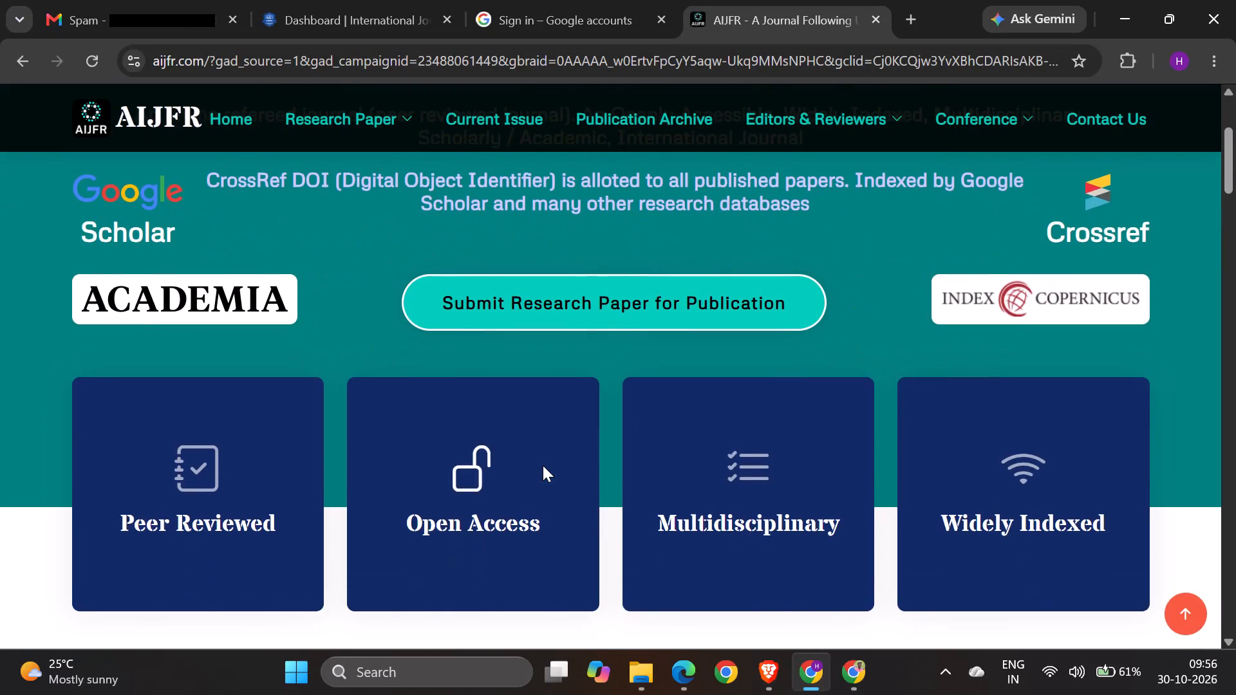
scroll(543, 465, down, 1)
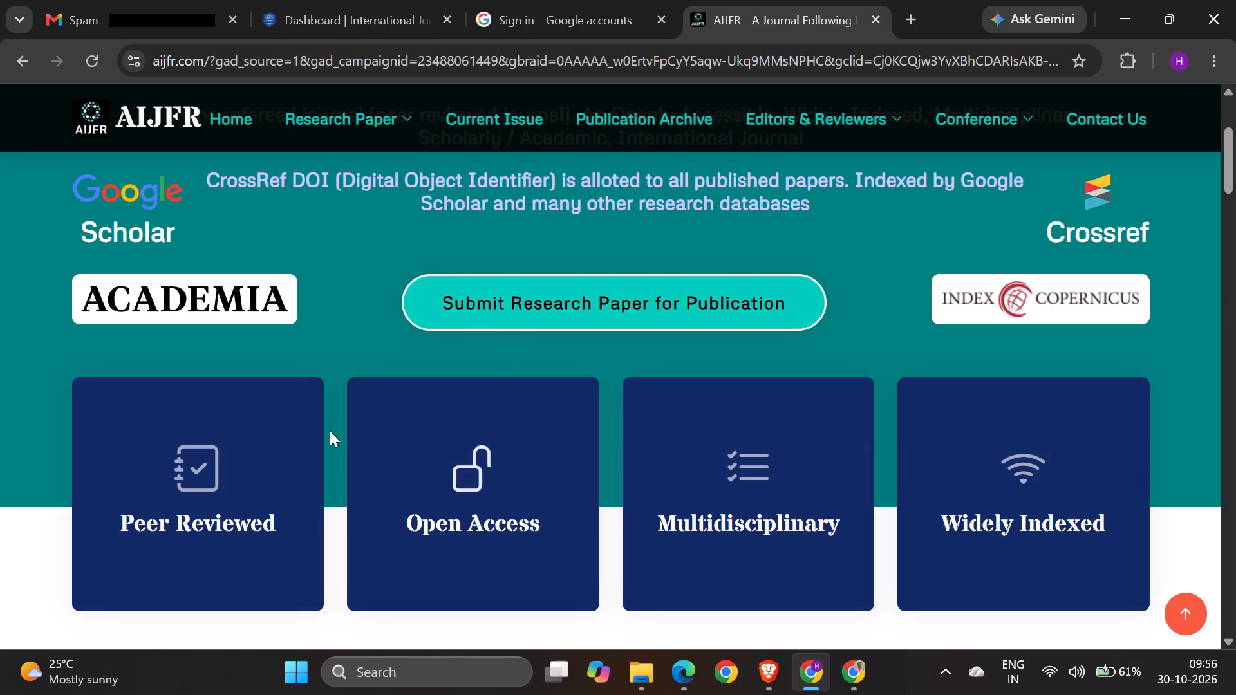
click(550, 314)
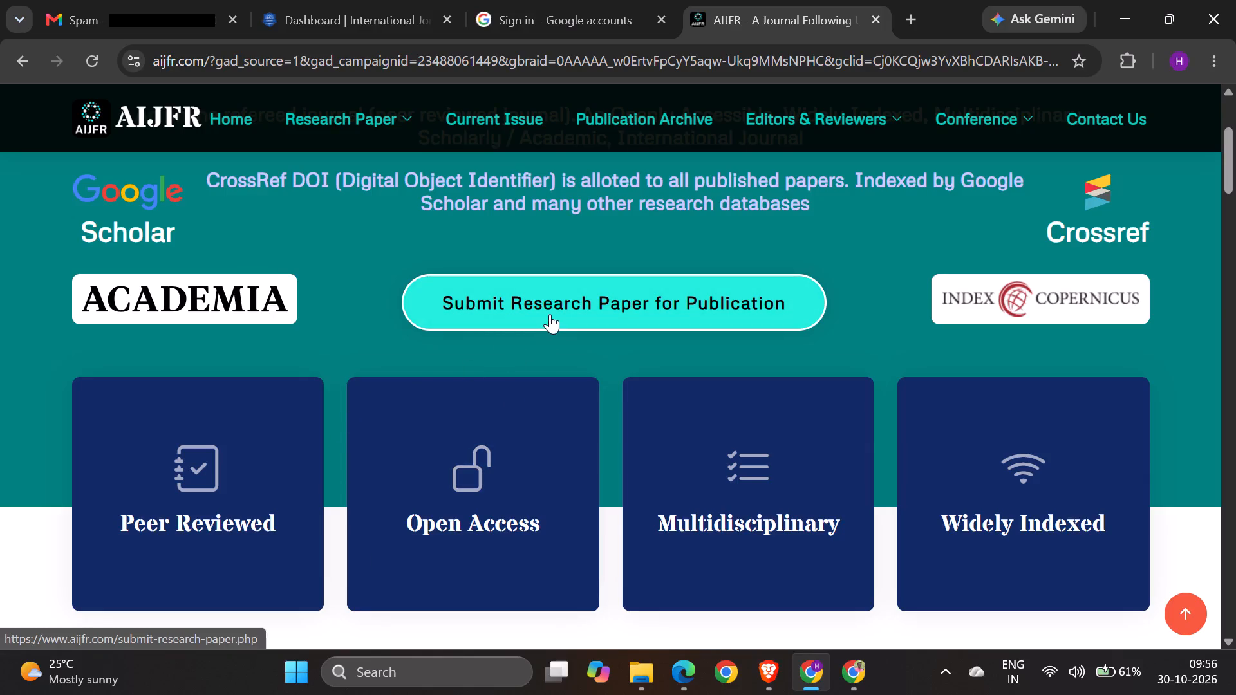
scroll(550, 314, down, 3)
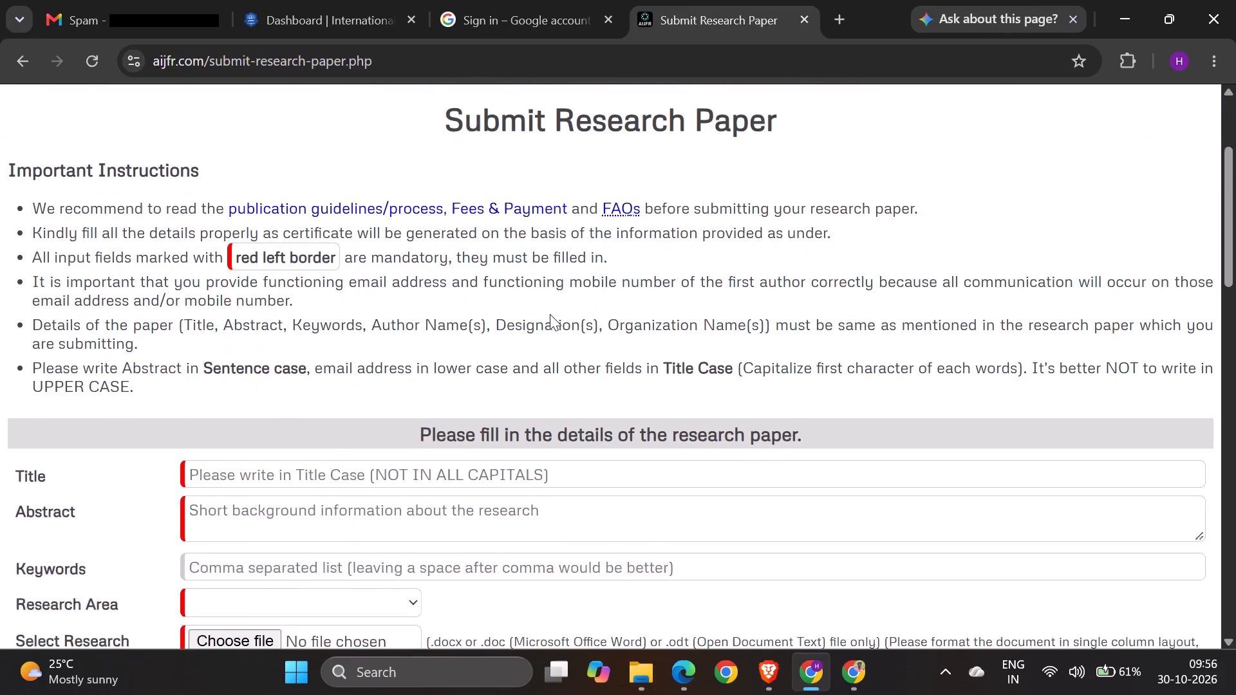
scroll(550, 314, down, 1)
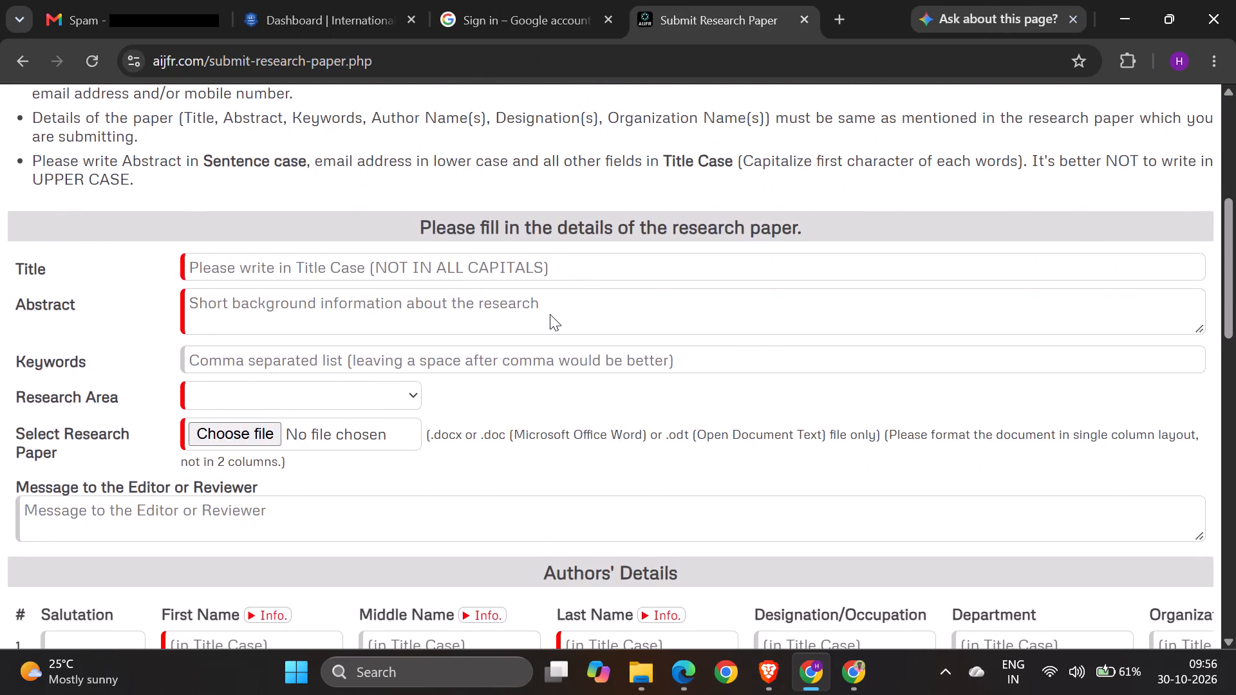
Examine the blank AIJFR submission form through the author, address and policy agreement sections, then return to its instructions.
scroll(550, 314, down, 2)
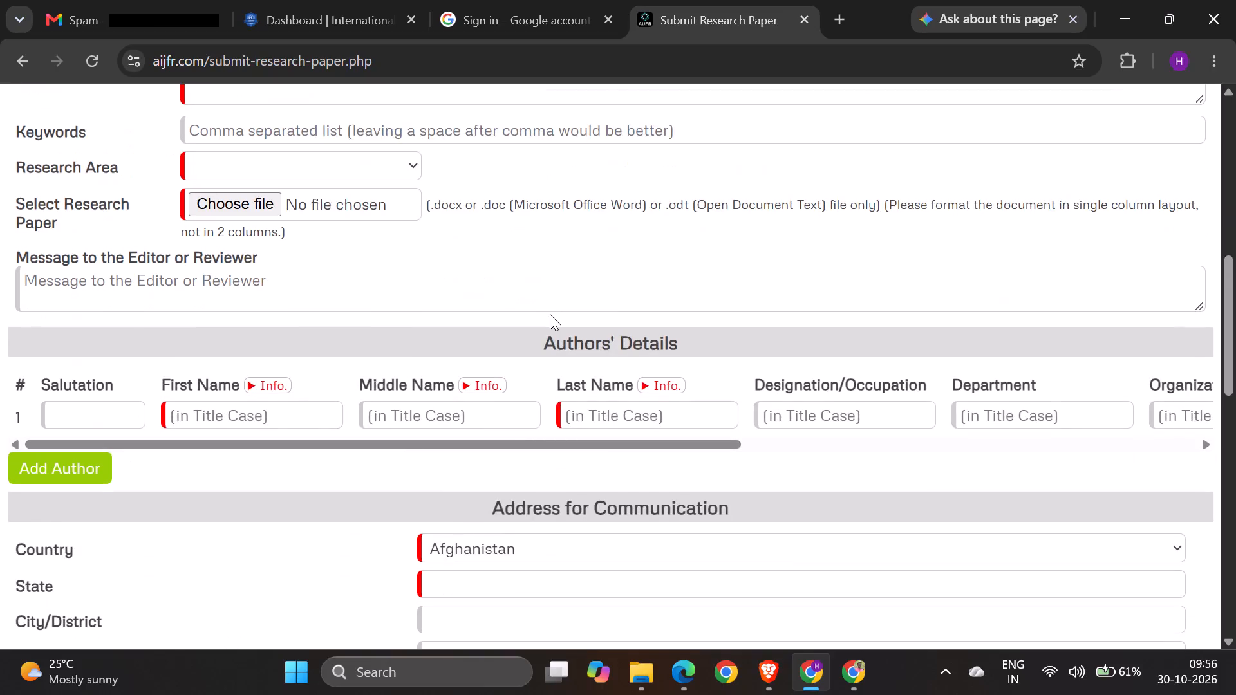
scroll(371, 363, down, 1)
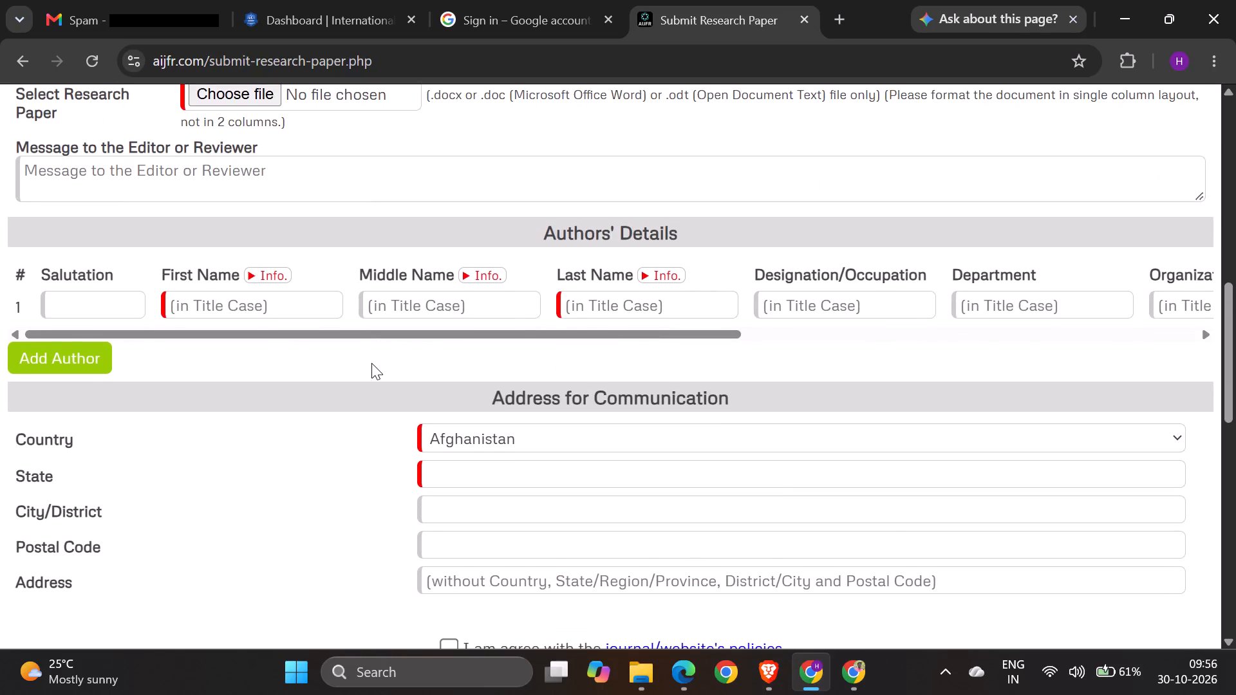
scroll(371, 363, down, 3)
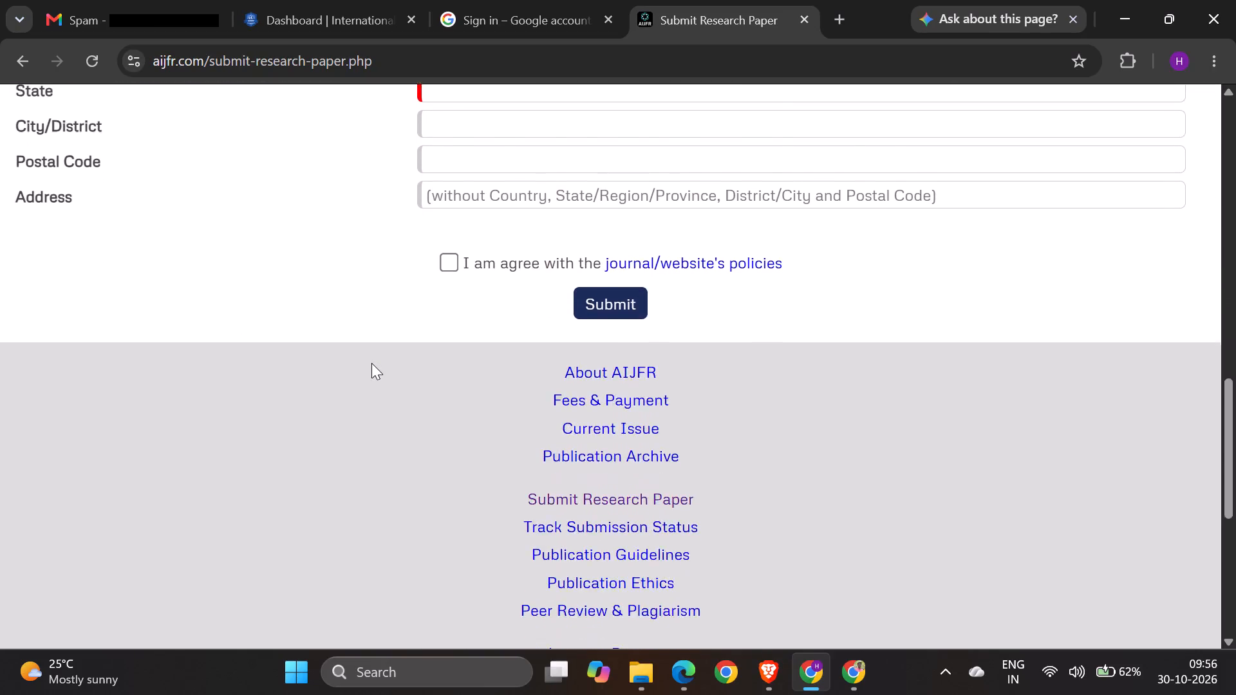
scroll(371, 363, up, 6)
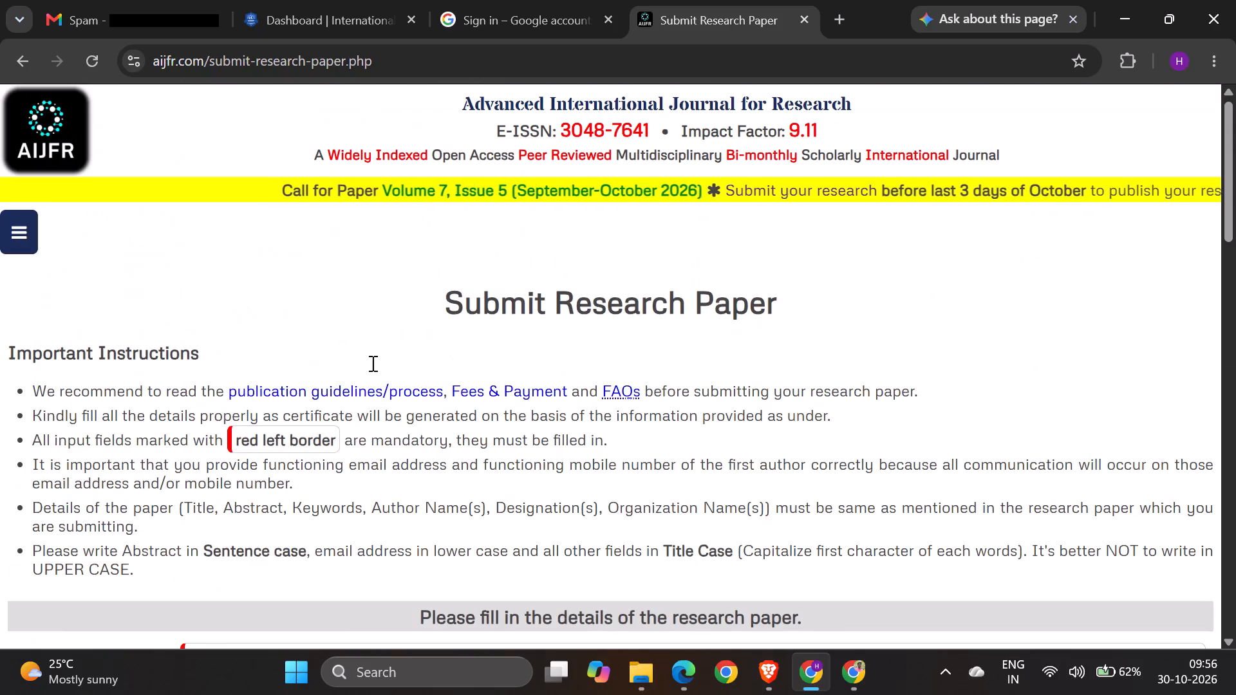
Look through the clipboard history for saved text to put in the paper's Title field.
scroll(371, 363, down, 1)
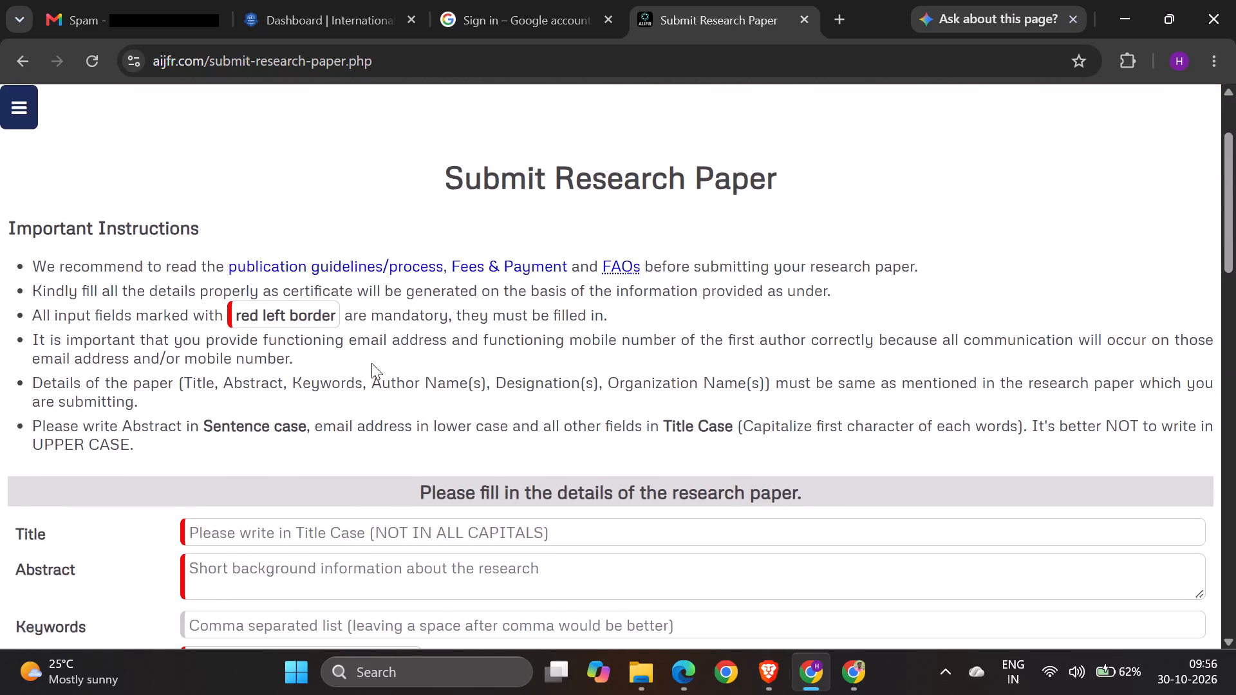
scroll(371, 363, down, 1)
click(336, 409)
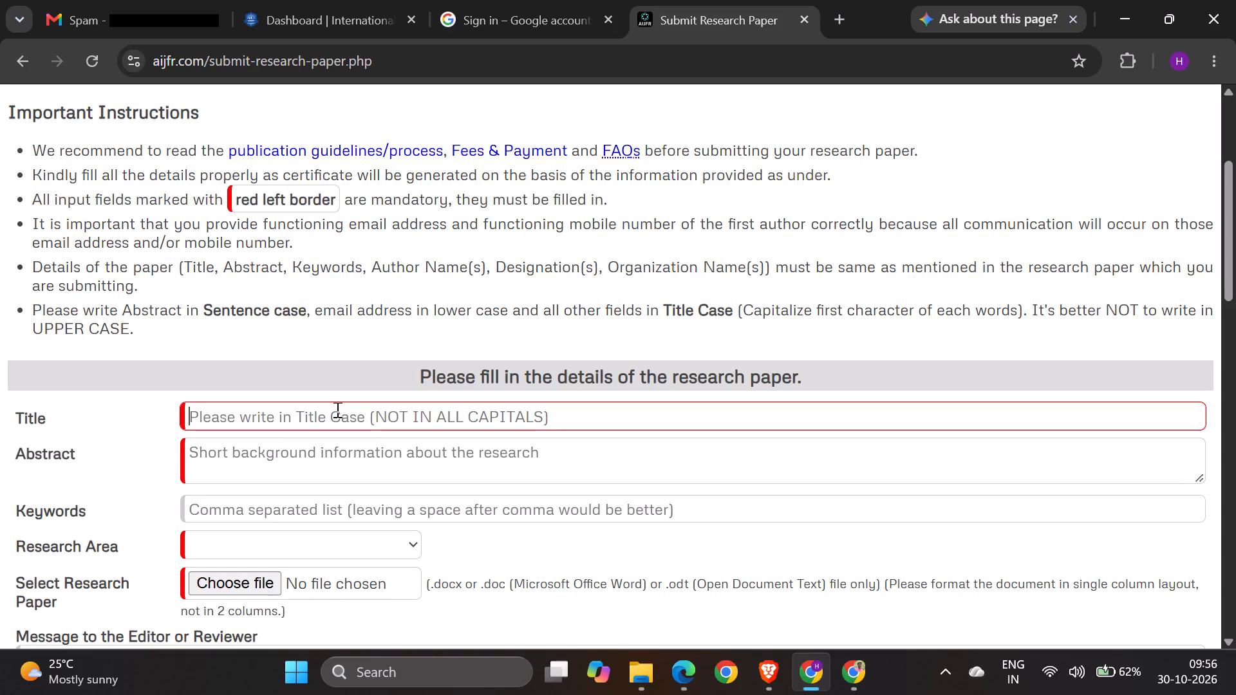
click(336, 409)
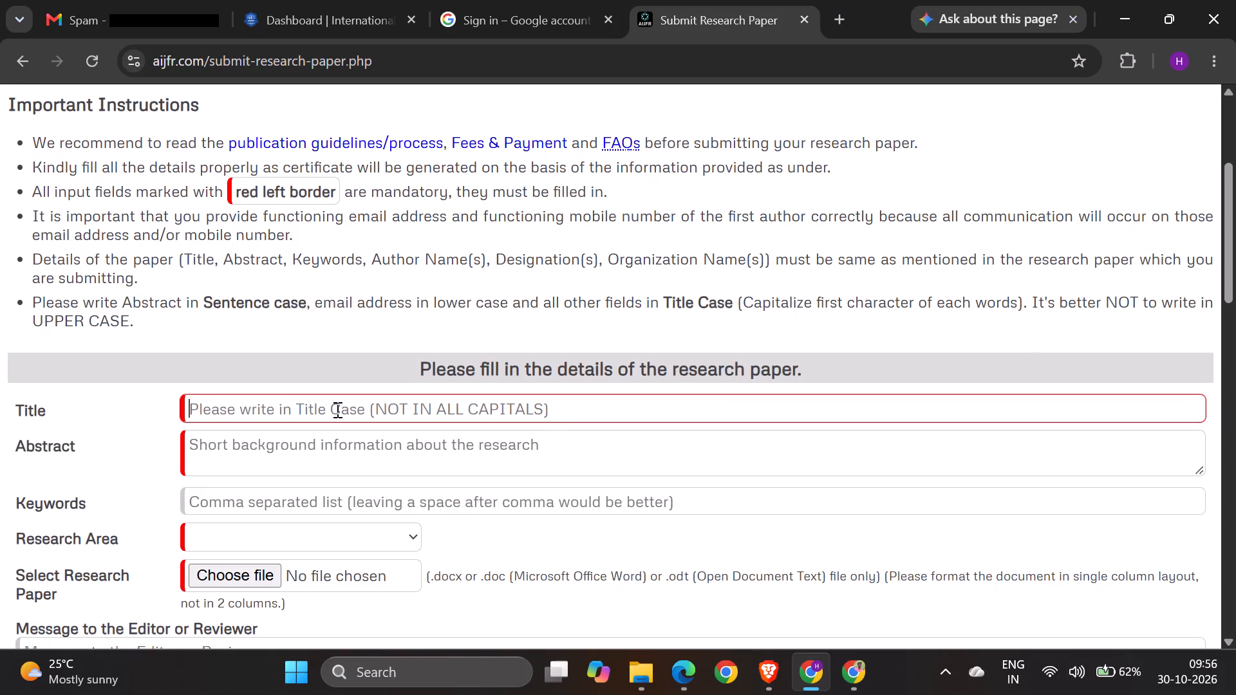
key(super+v)
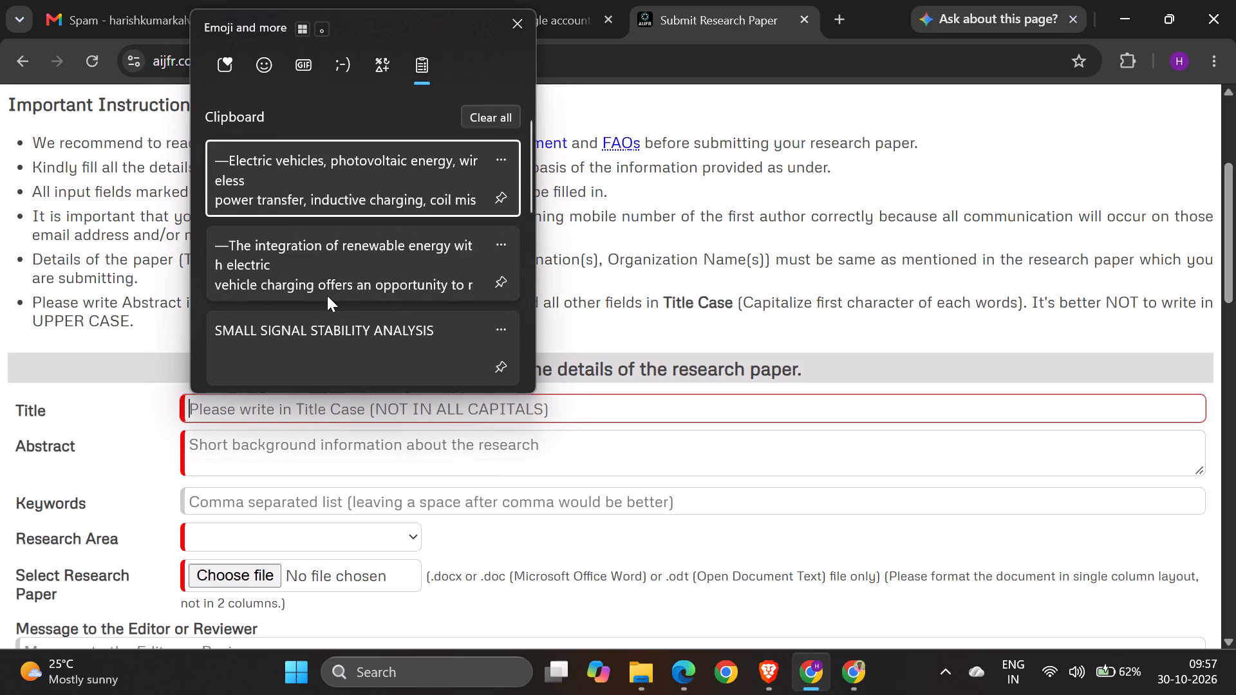
scroll(327, 295, down, 3)
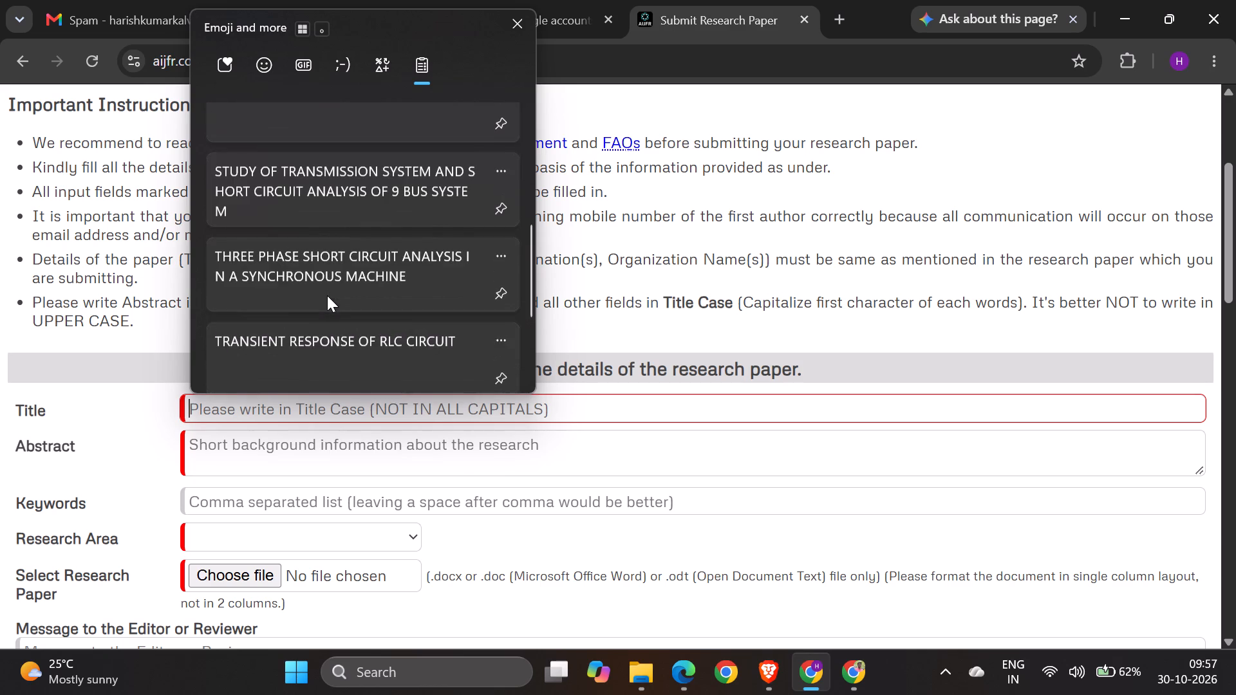
scroll(327, 295, down, 3)
scroll(327, 295, up, 3)
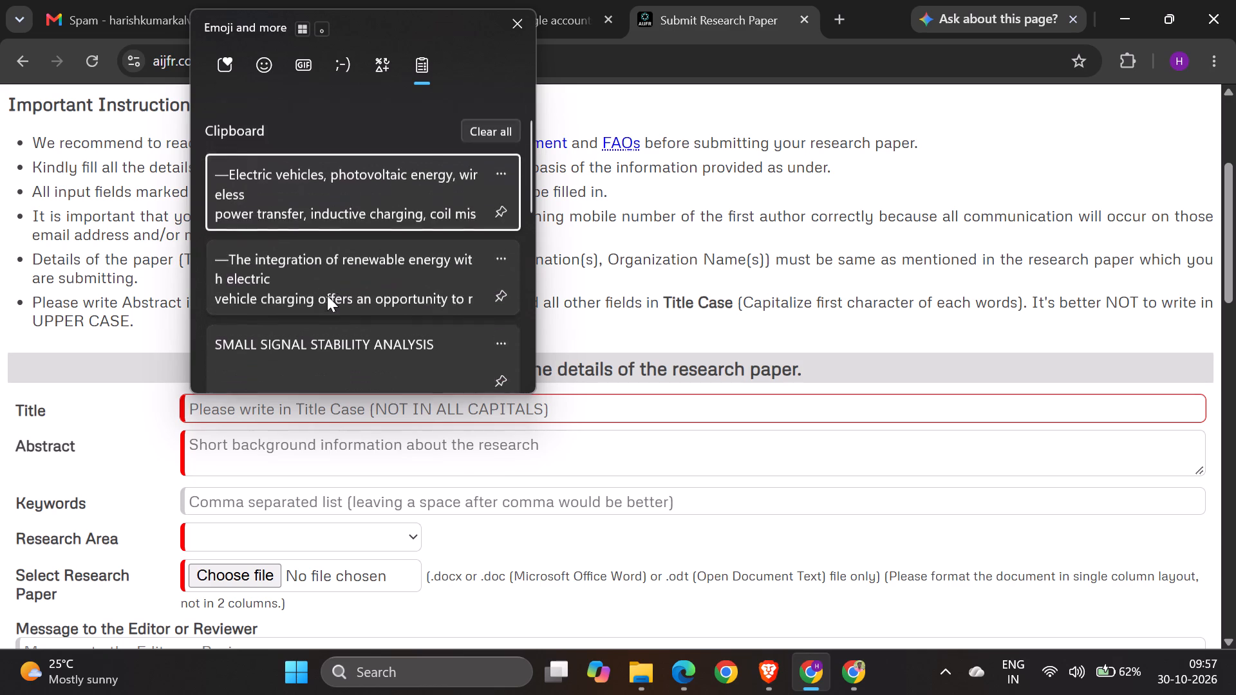
scroll(327, 295, up, 1)
click(709, 470)
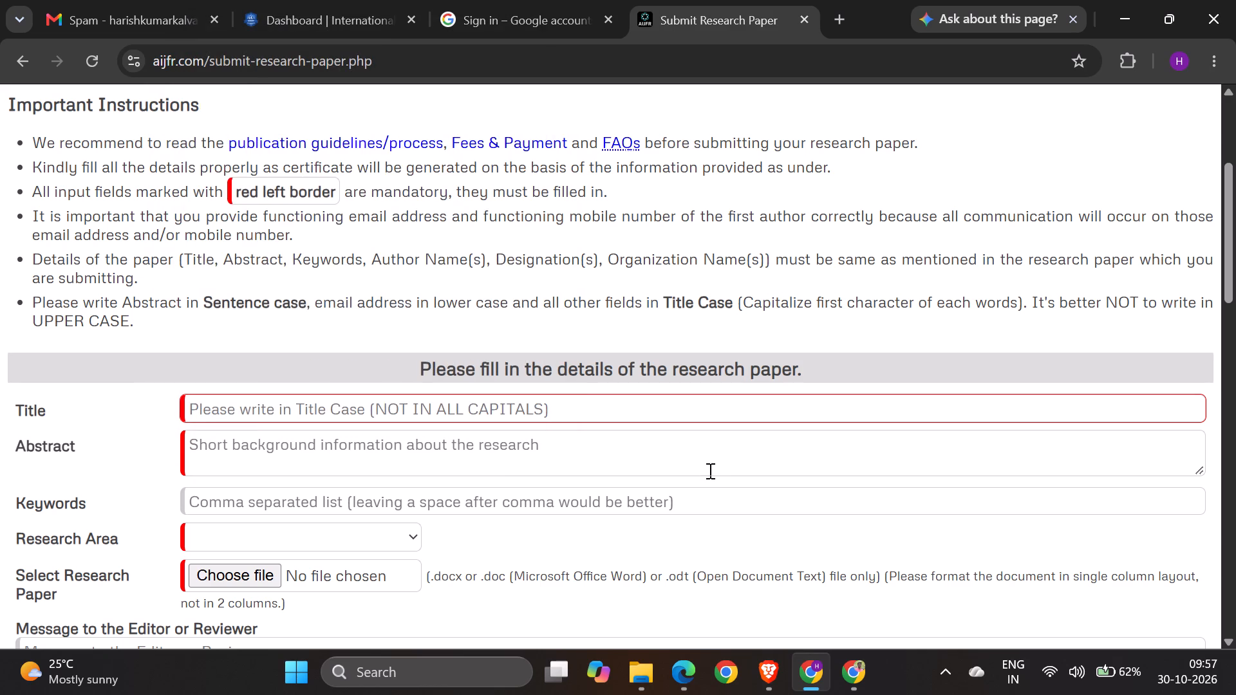
Review the submission instructions and the form's paper details, author, address and policy agreement sections again.
scroll(632, 449, down, 2)
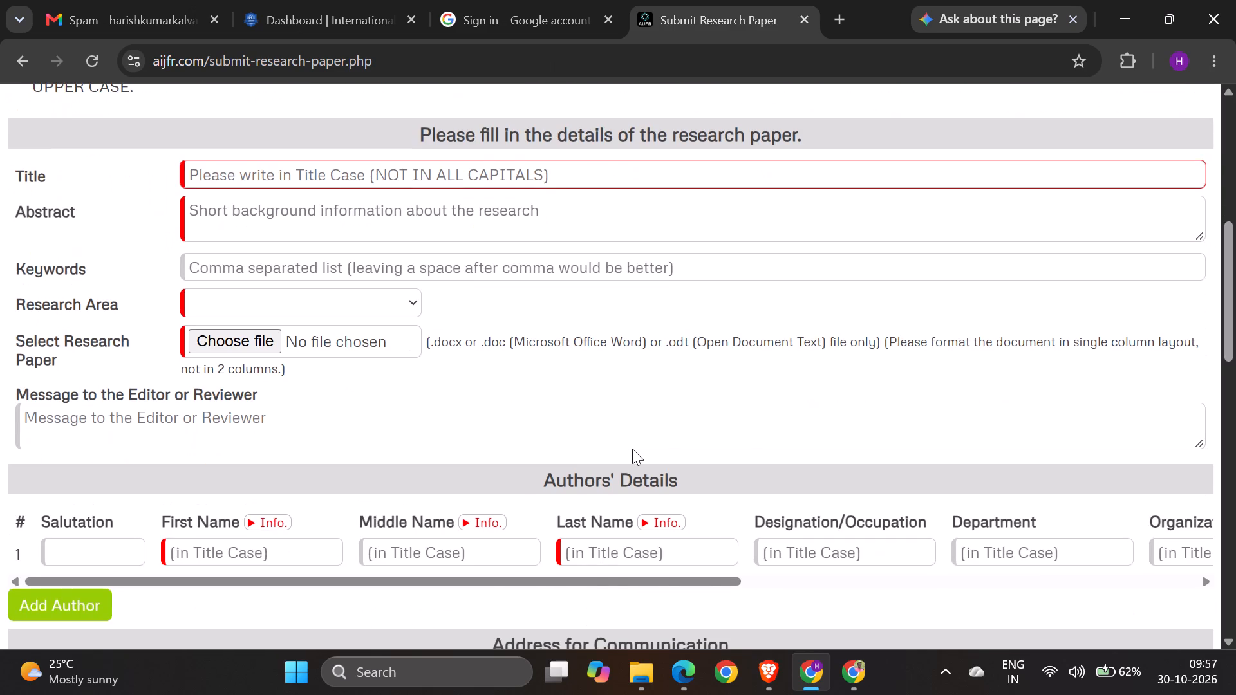
scroll(632, 449, down, 2)
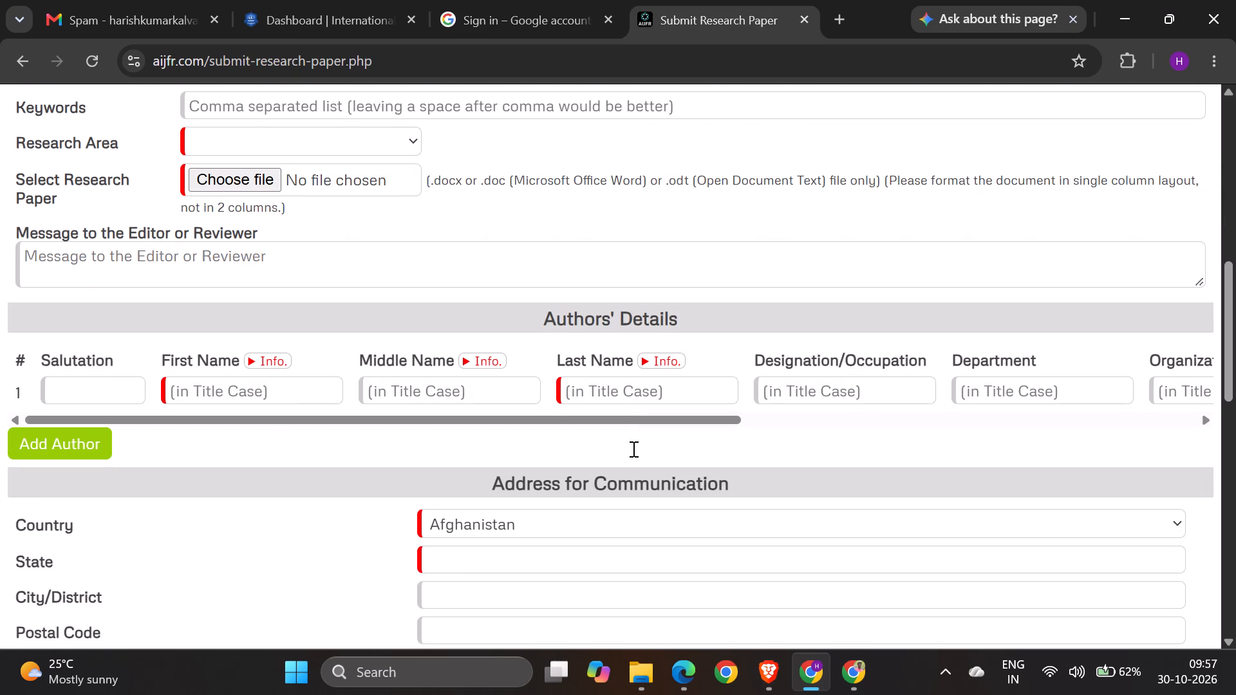
scroll(632, 449, down, 3)
scroll(582, 370, down, 3)
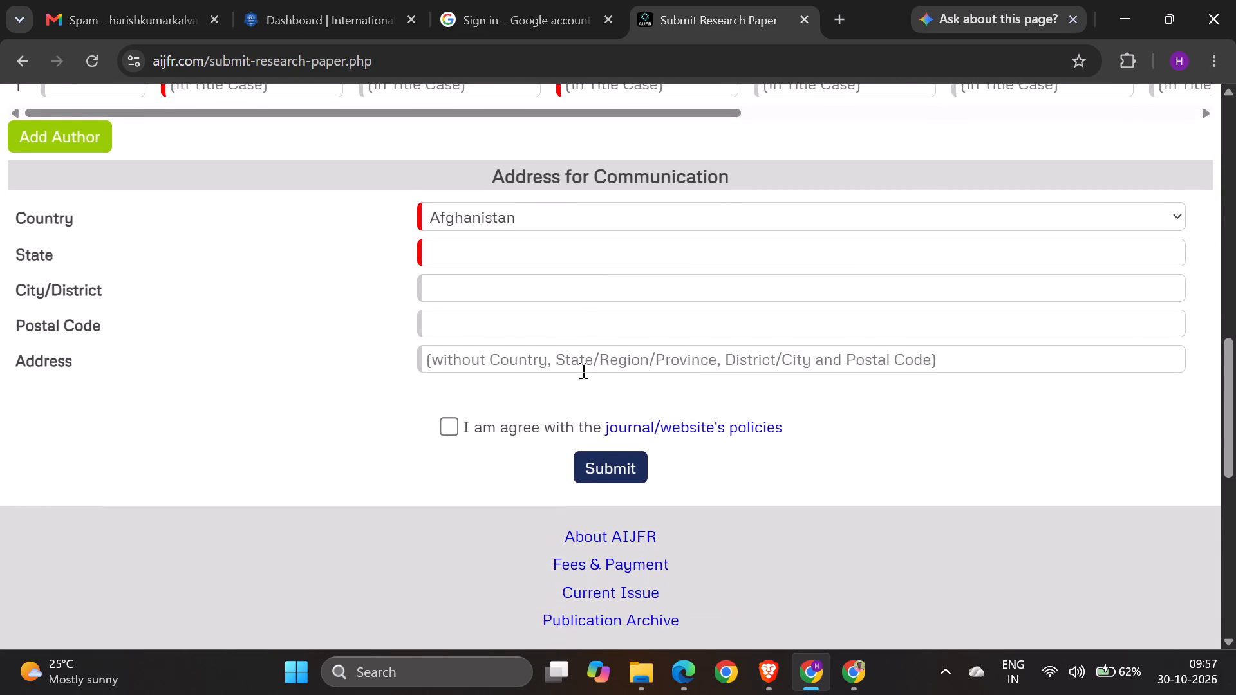
scroll(582, 370, down, 2)
scroll(582, 370, up, 4)
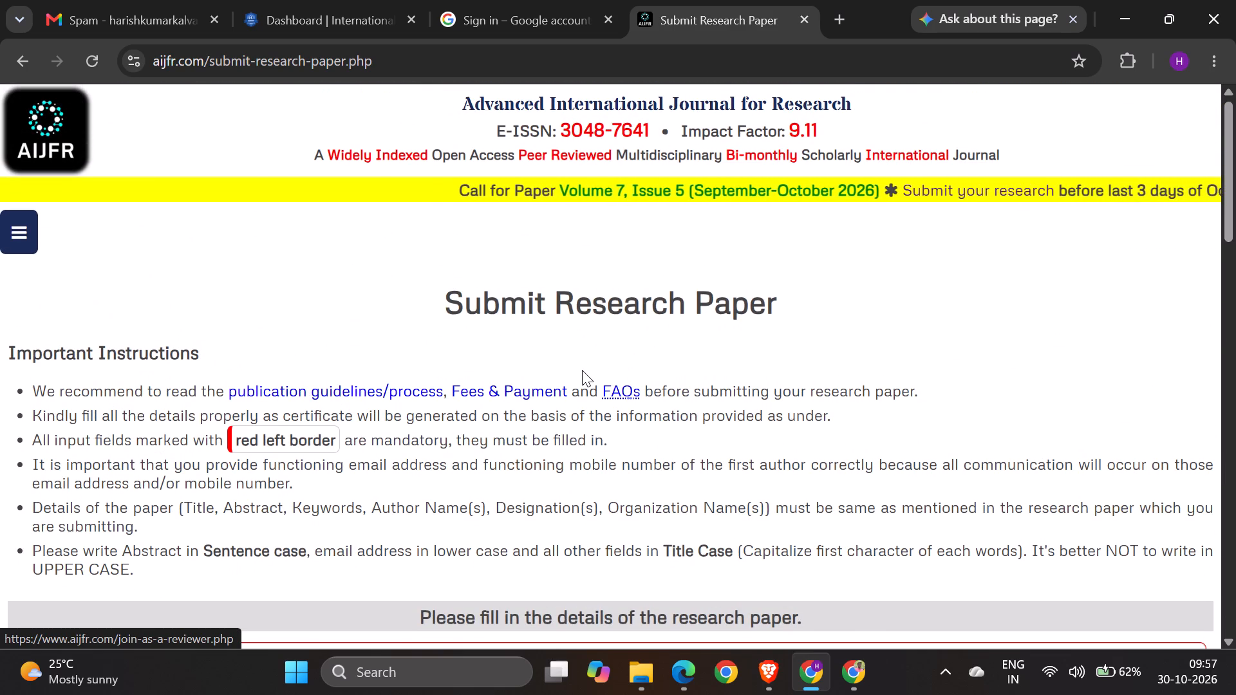
scroll(582, 370, down, 3)
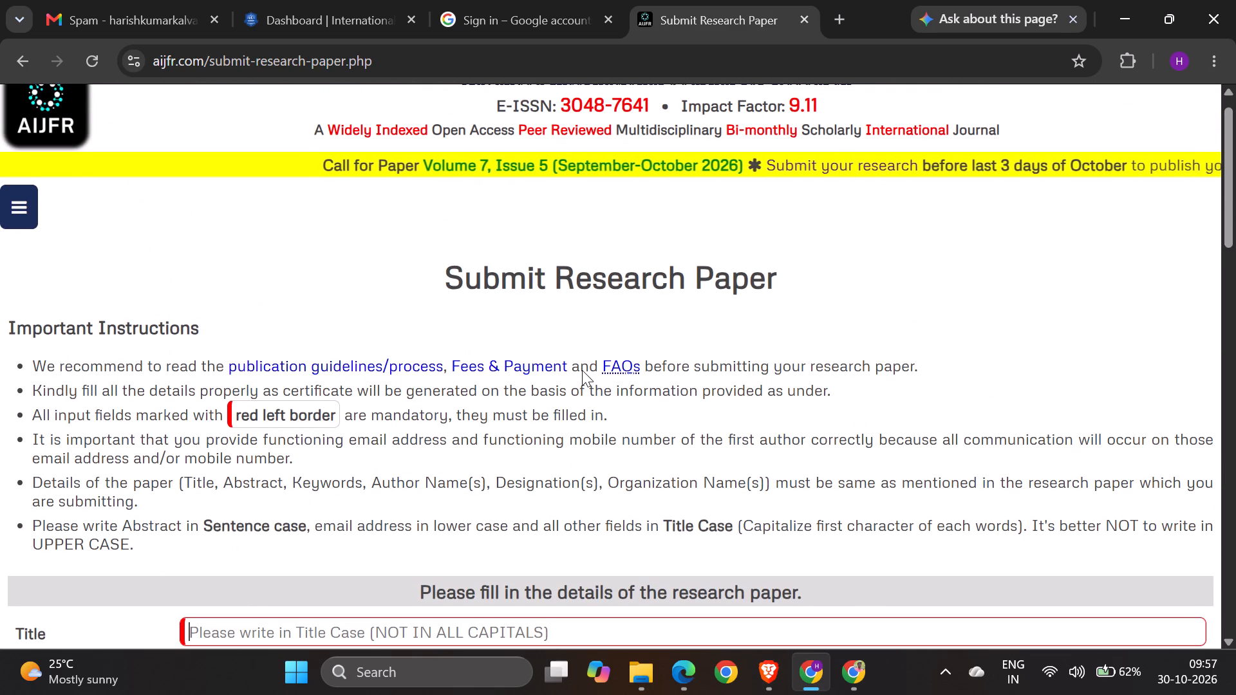
scroll(582, 370, down, 3)
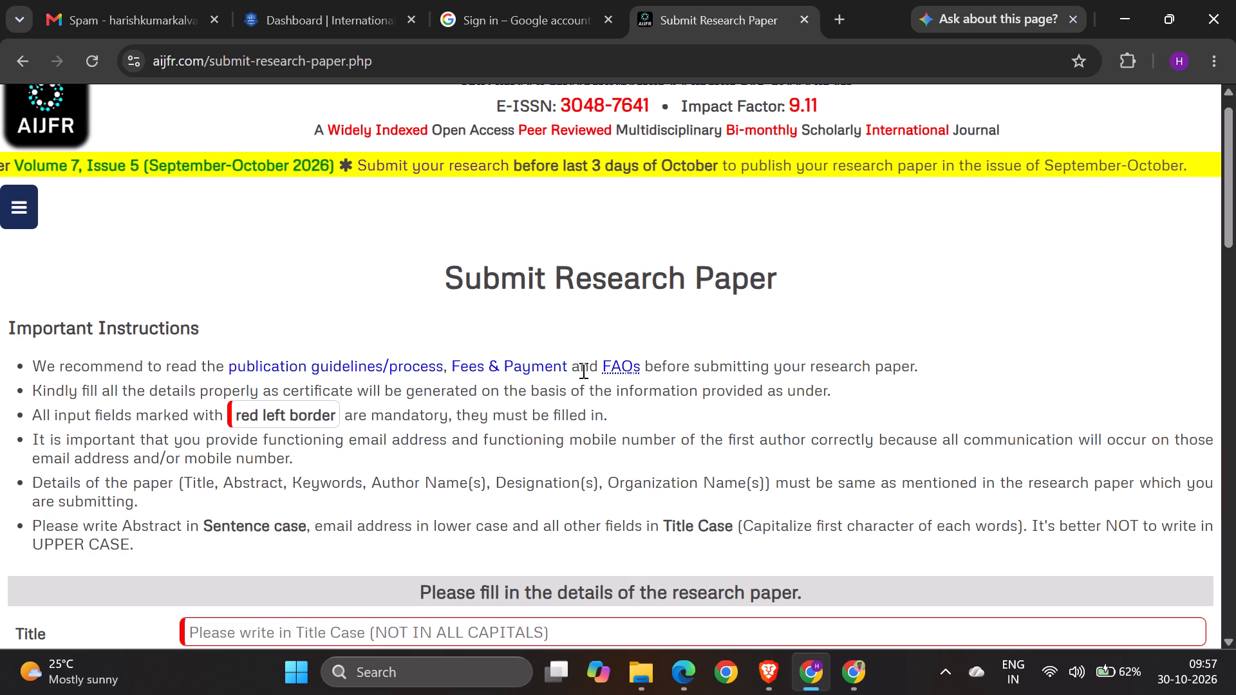
scroll(582, 370, down, 1)
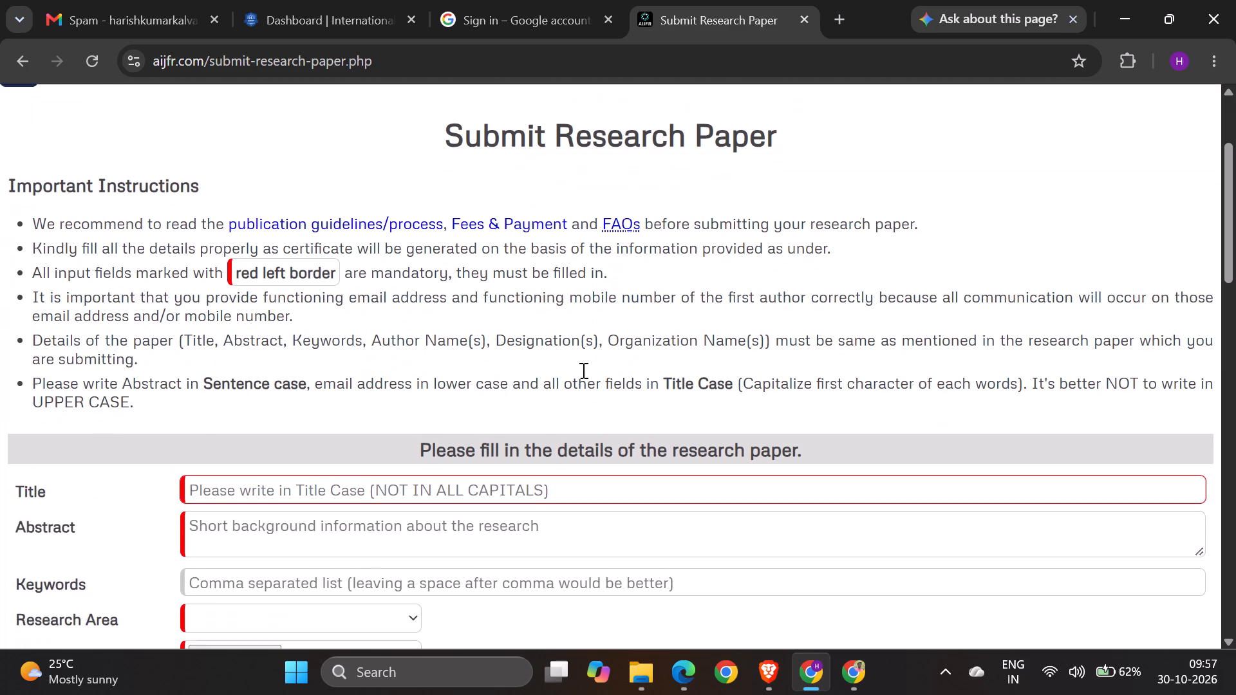
scroll(582, 370, down, 2)
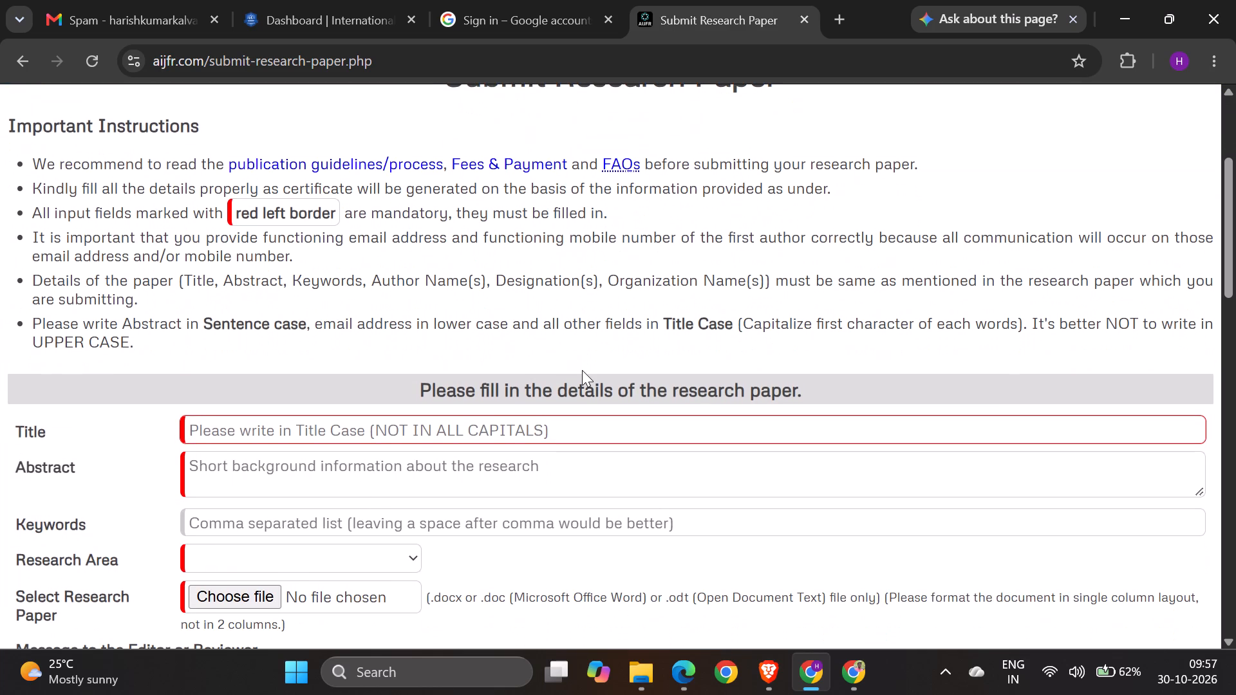
scroll(582, 370, down, 2)
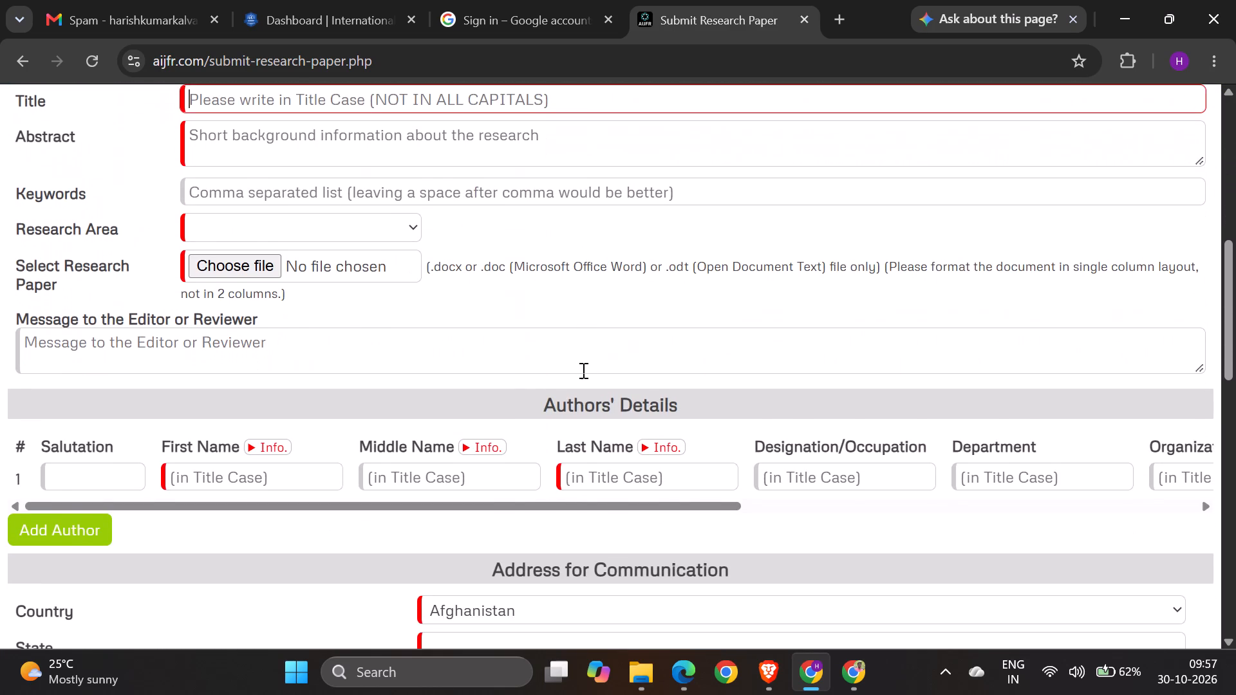
scroll(285, 437, up, 4)
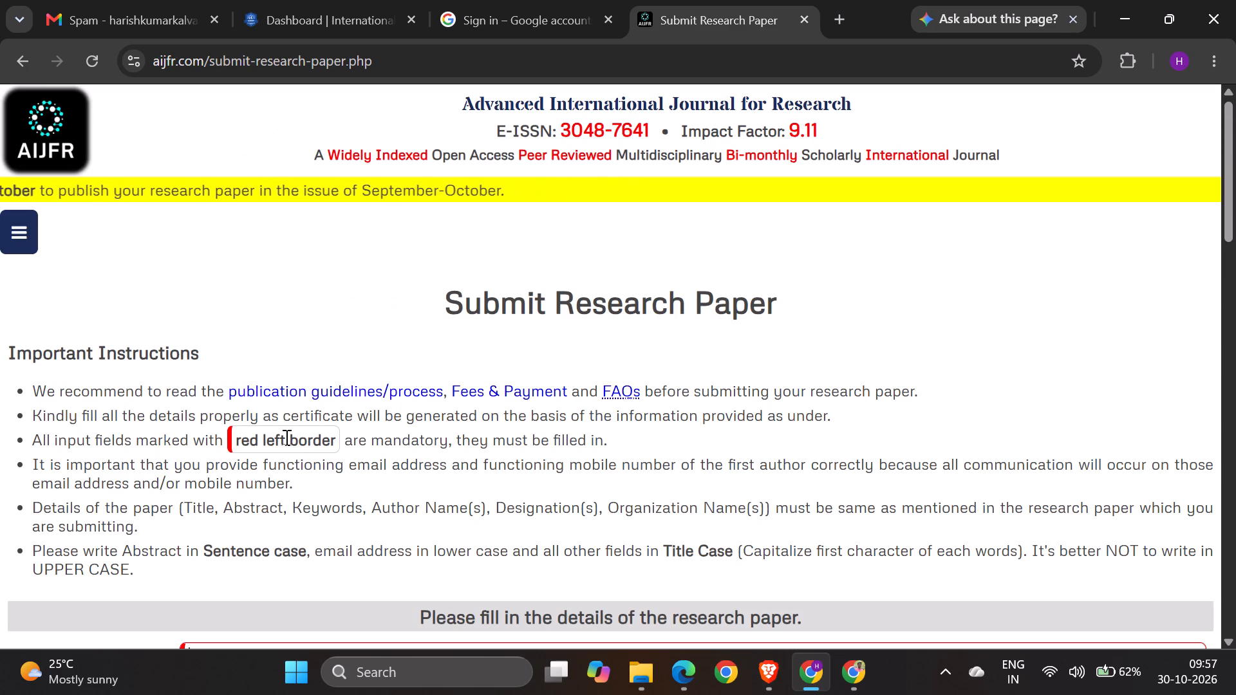
Set the first author's salutation to Mr. in the Authors' Details section.
scroll(285, 437, down, 4)
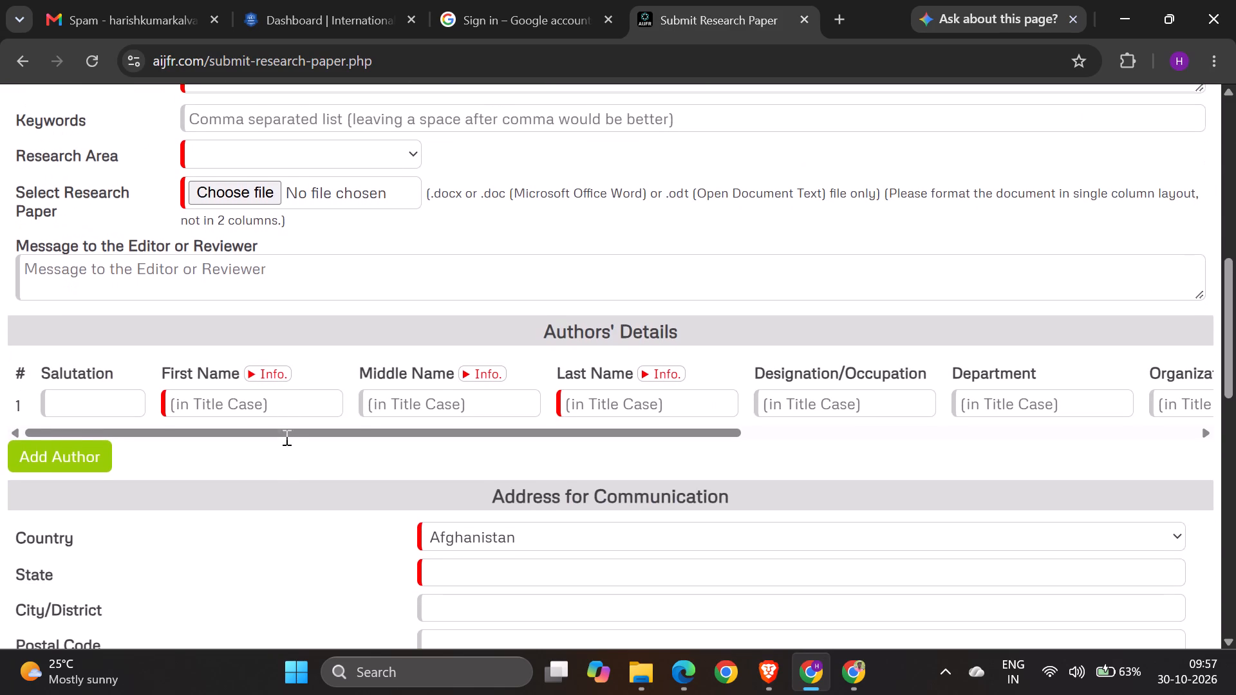
scroll(285, 437, down, 1)
click(110, 401)
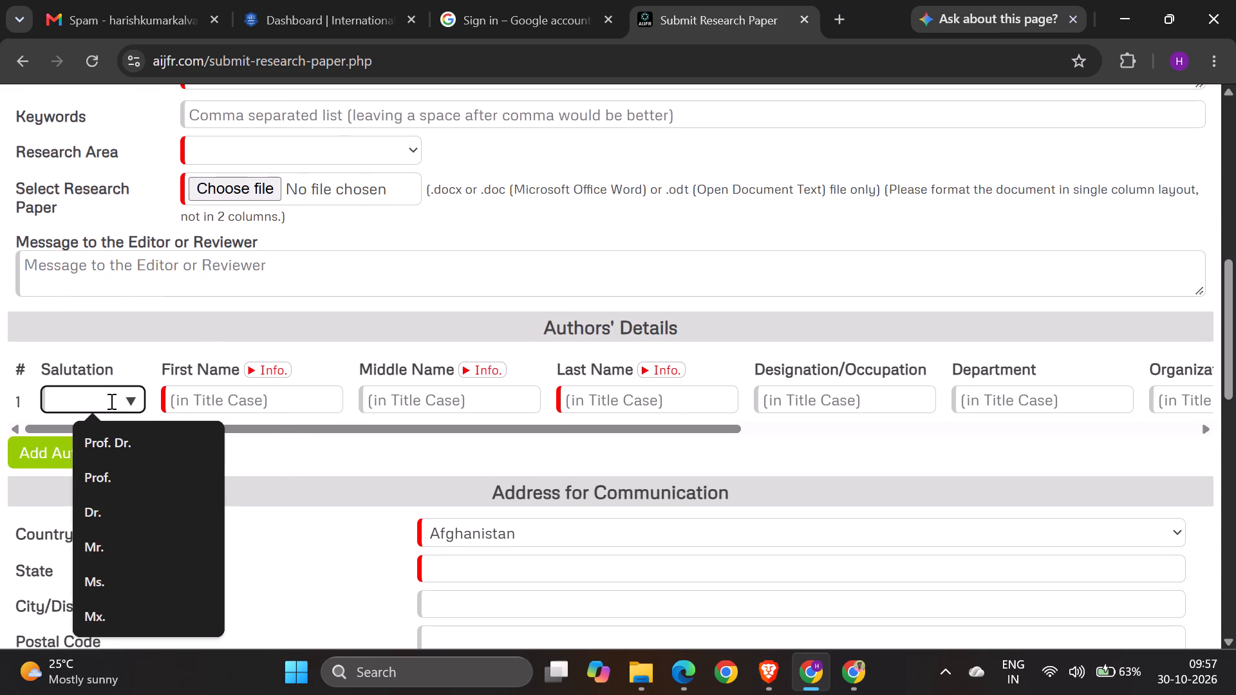
click(111, 548)
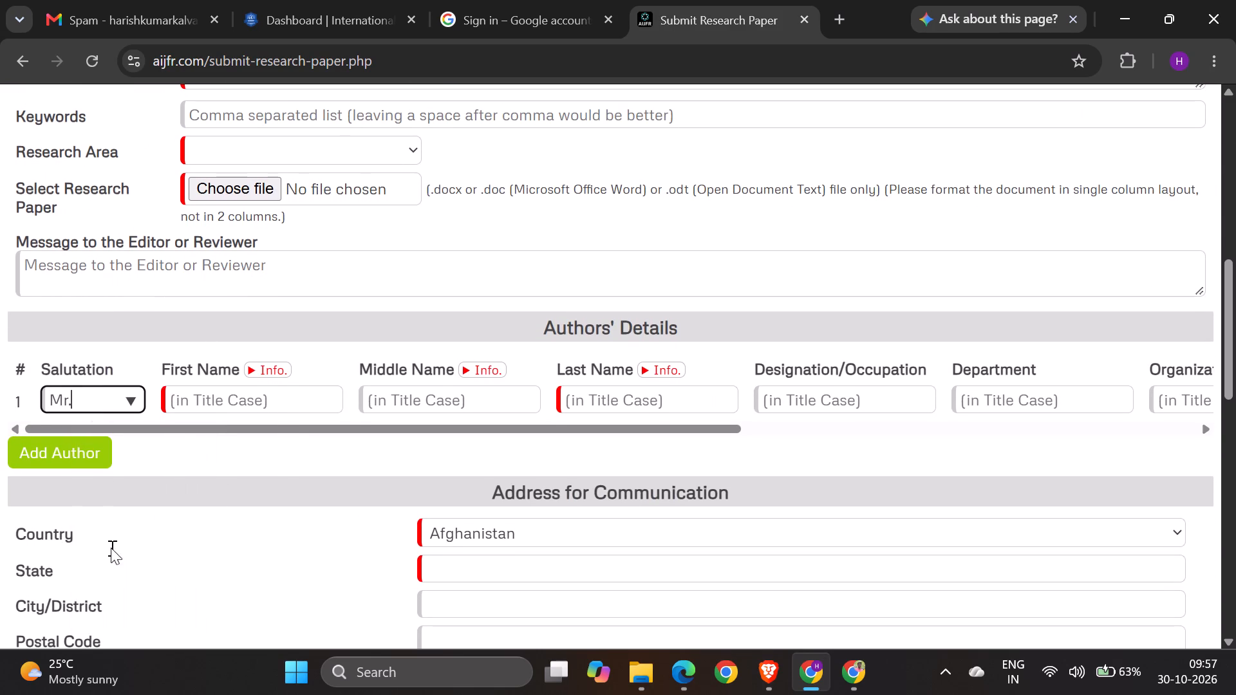
Autofill the first author's name, email and the communication address from the saved Harish address profile.
click(203, 405)
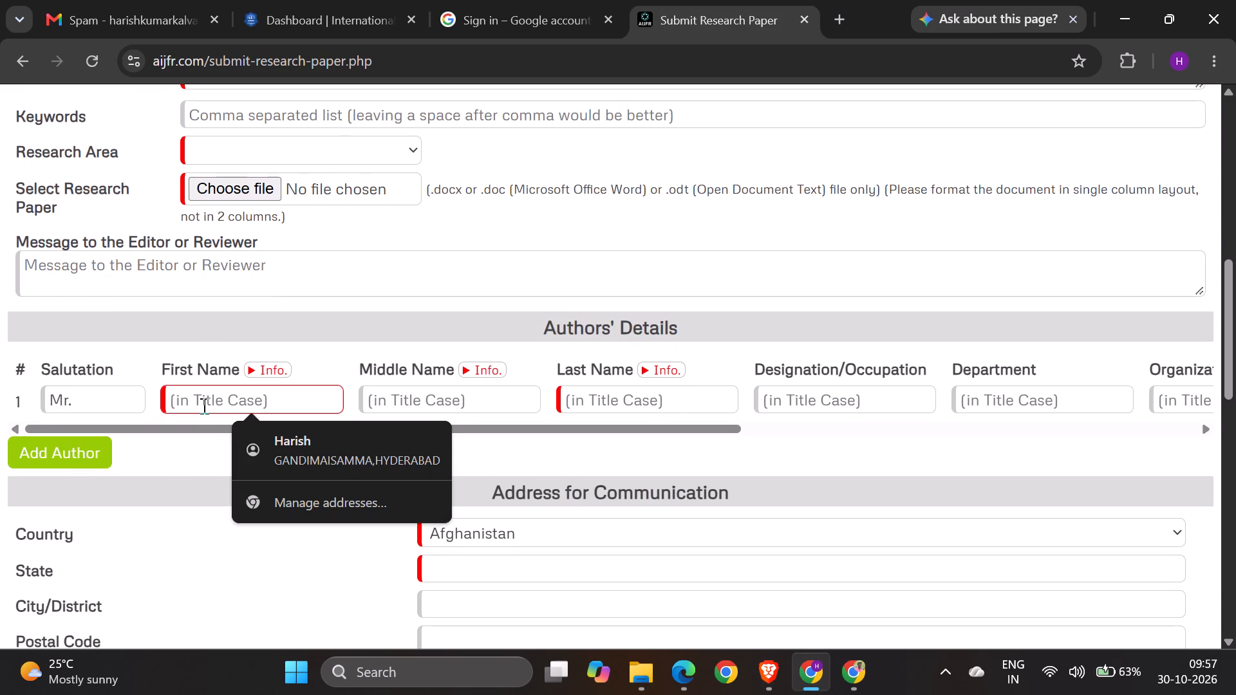
click(304, 424)
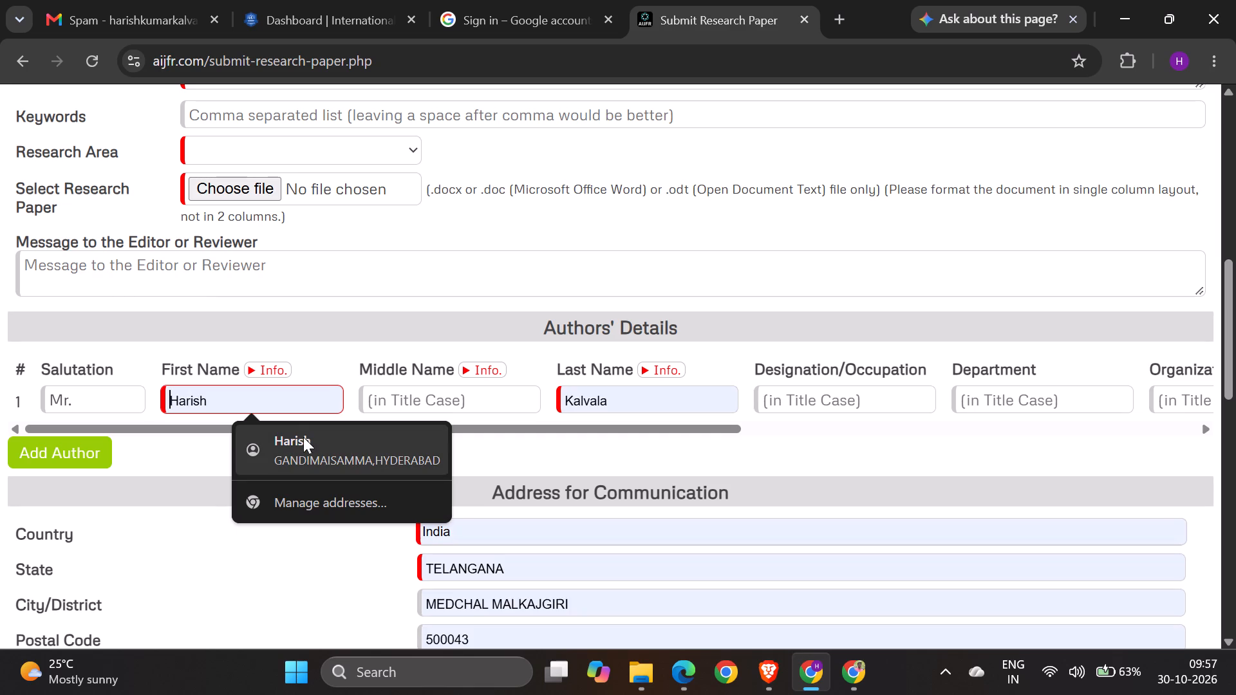
click(303, 437)
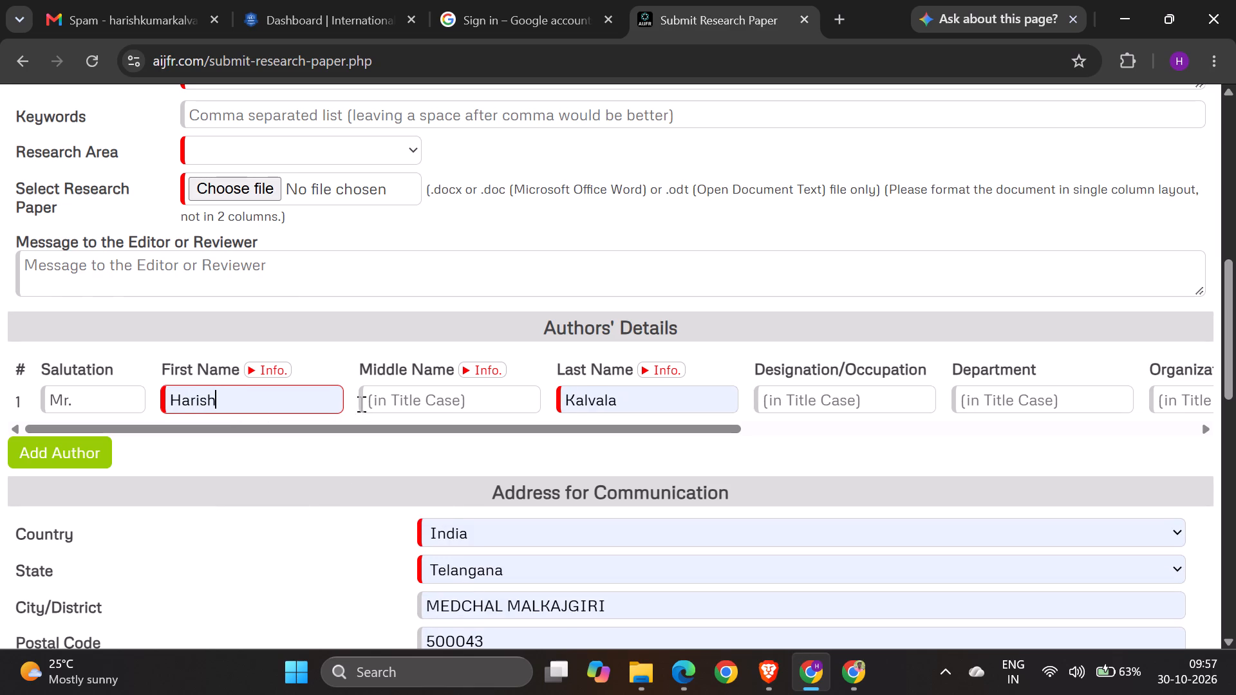
Enter the first author's middle name in title case in the Authors' Details section.
click(386, 395)
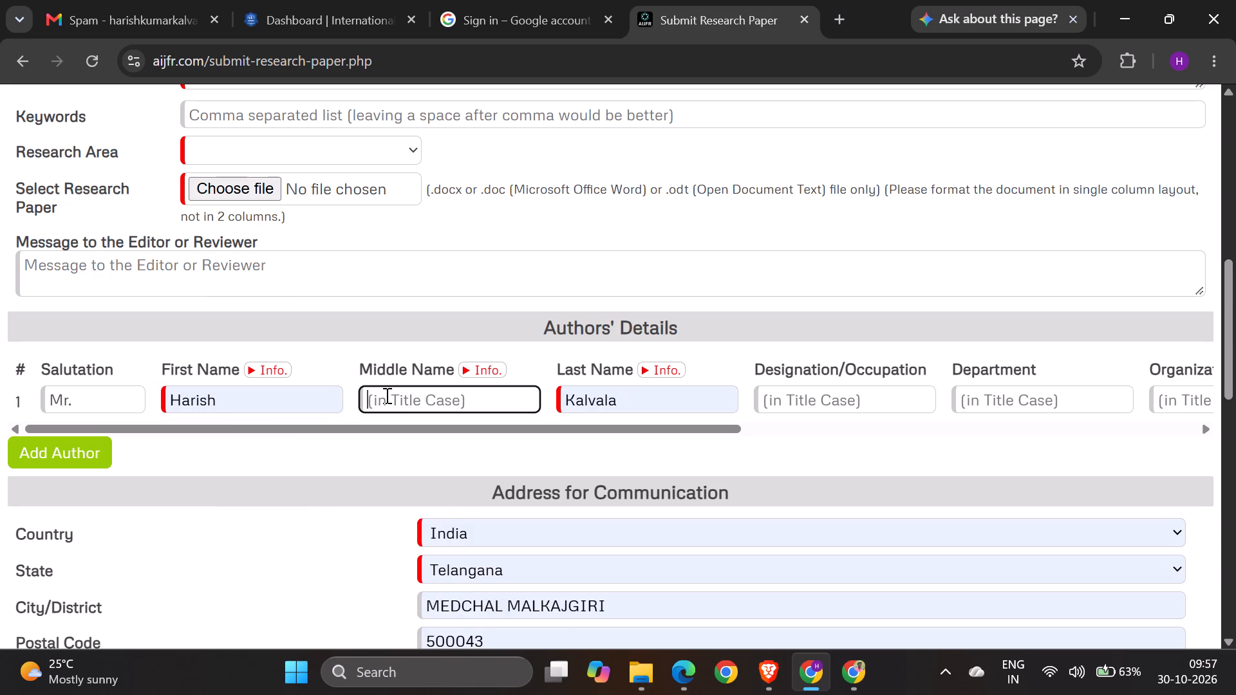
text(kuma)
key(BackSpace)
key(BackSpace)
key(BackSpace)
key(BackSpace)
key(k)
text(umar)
Review the first author's remaining fields, from Designation/Occupation through Mobile Number and ORC iD.
click(838, 410)
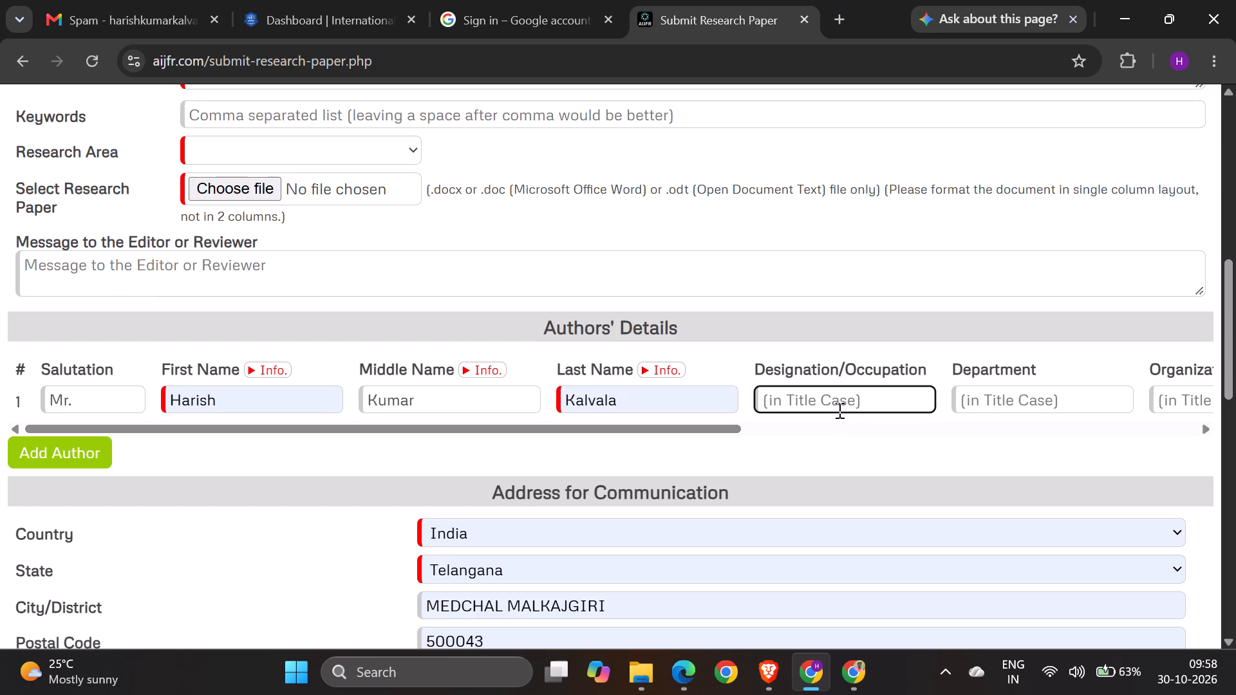
scroll(838, 410, down, 1)
scroll(838, 410, left, 3)
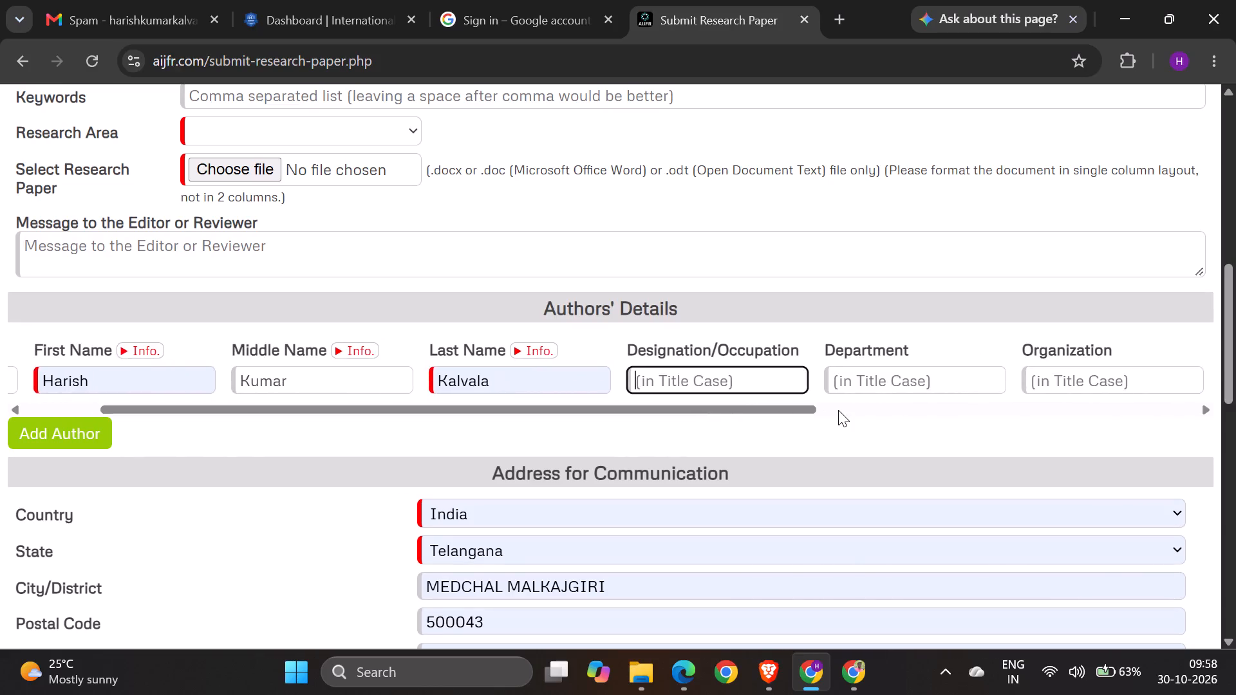
scroll(838, 410, left, 2)
scroll(989, 380, left, 1)
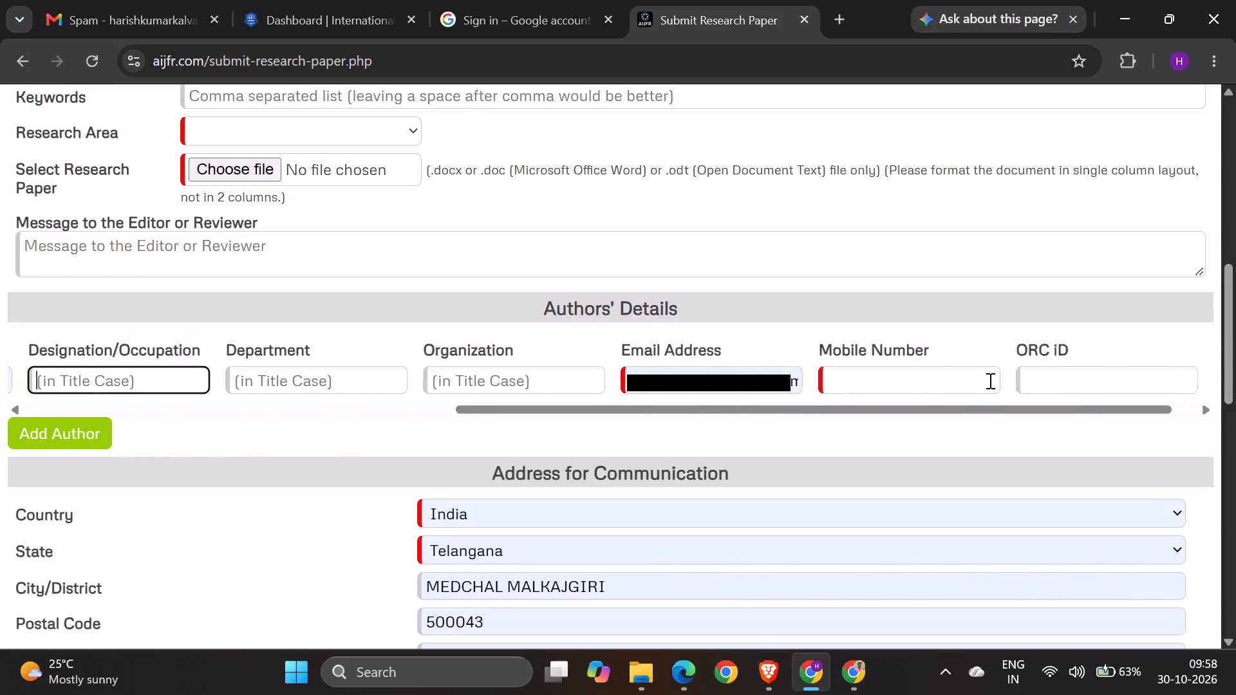
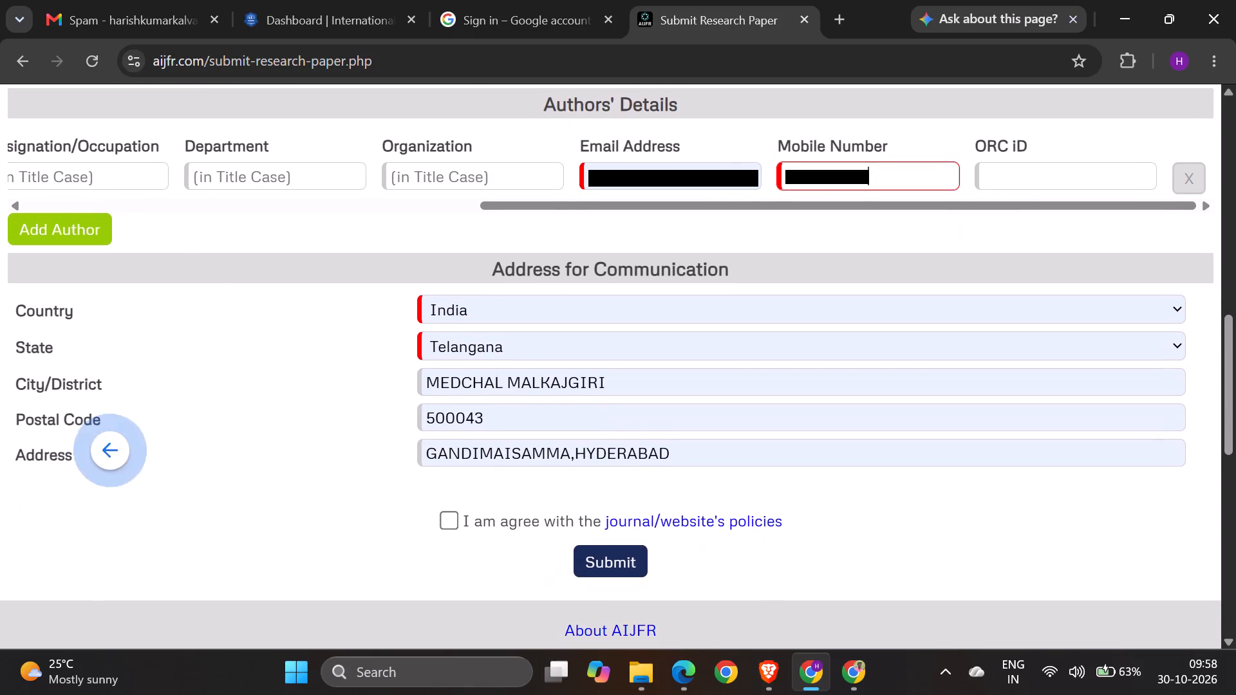
Copy the paper's full title from the IEEE_PAPER (3) (1) PDF in Downloads into the submission form's Title field.
scroll(736, 357, up, 2)
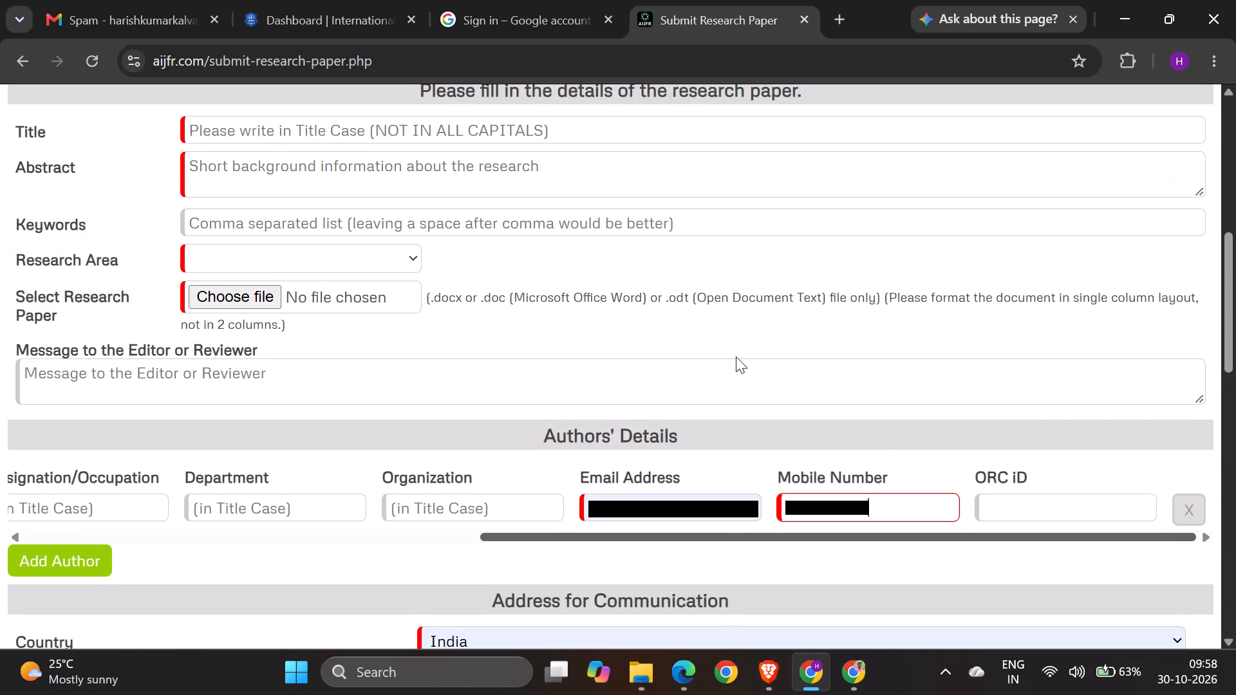
scroll(465, 264, up, 2)
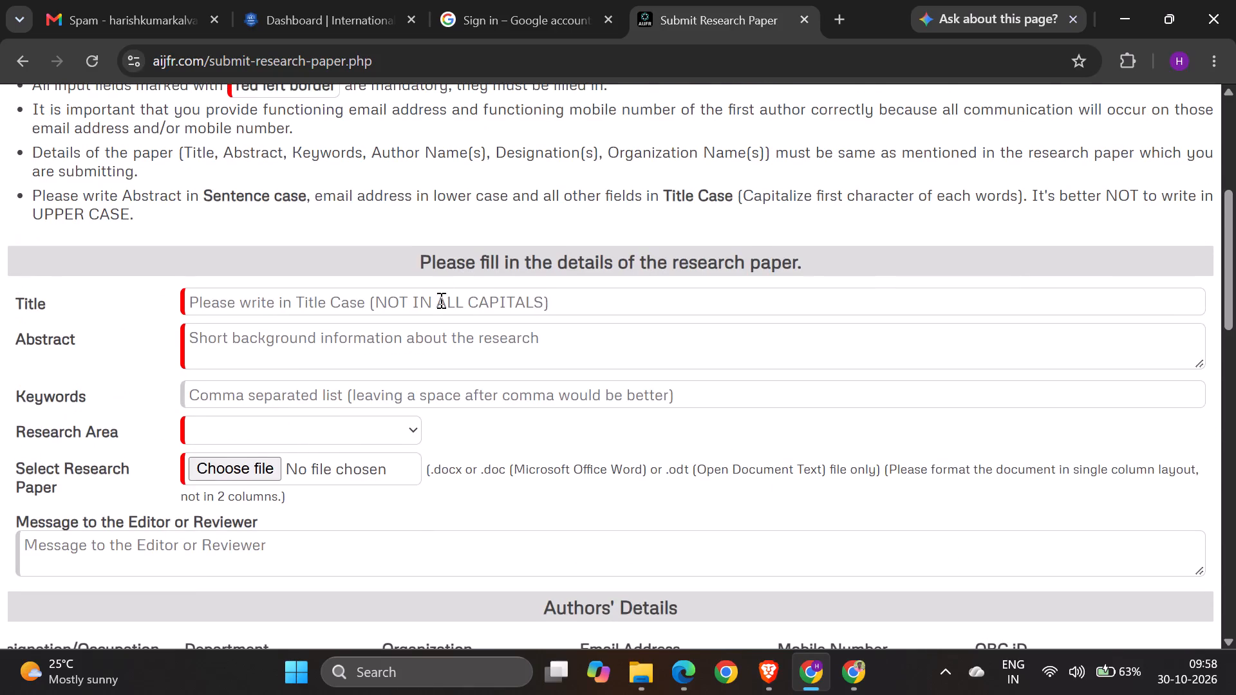
click(438, 302)
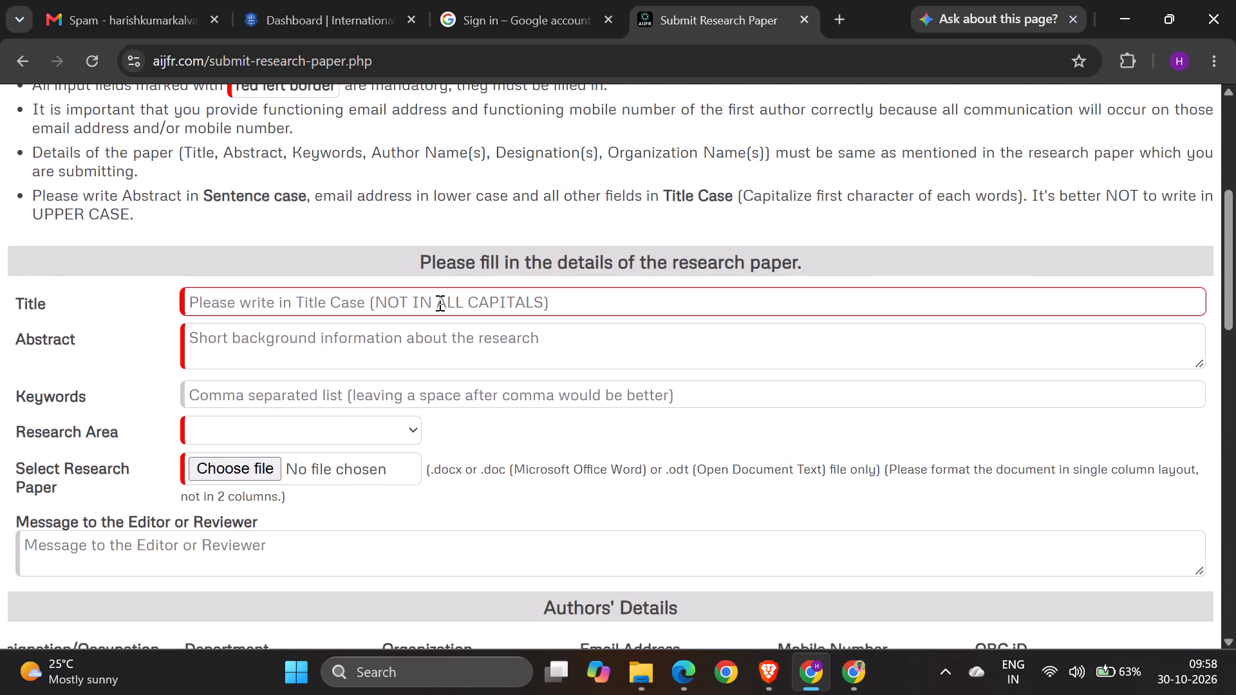
click(702, 3)
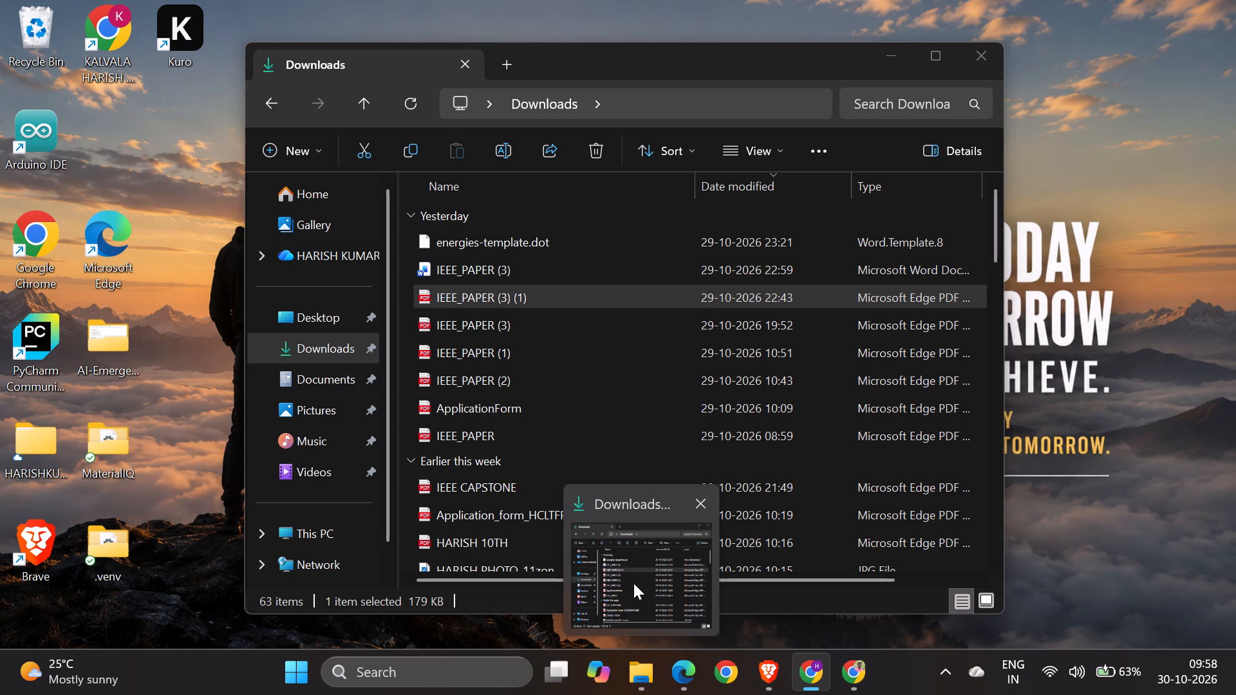
click(633, 583)
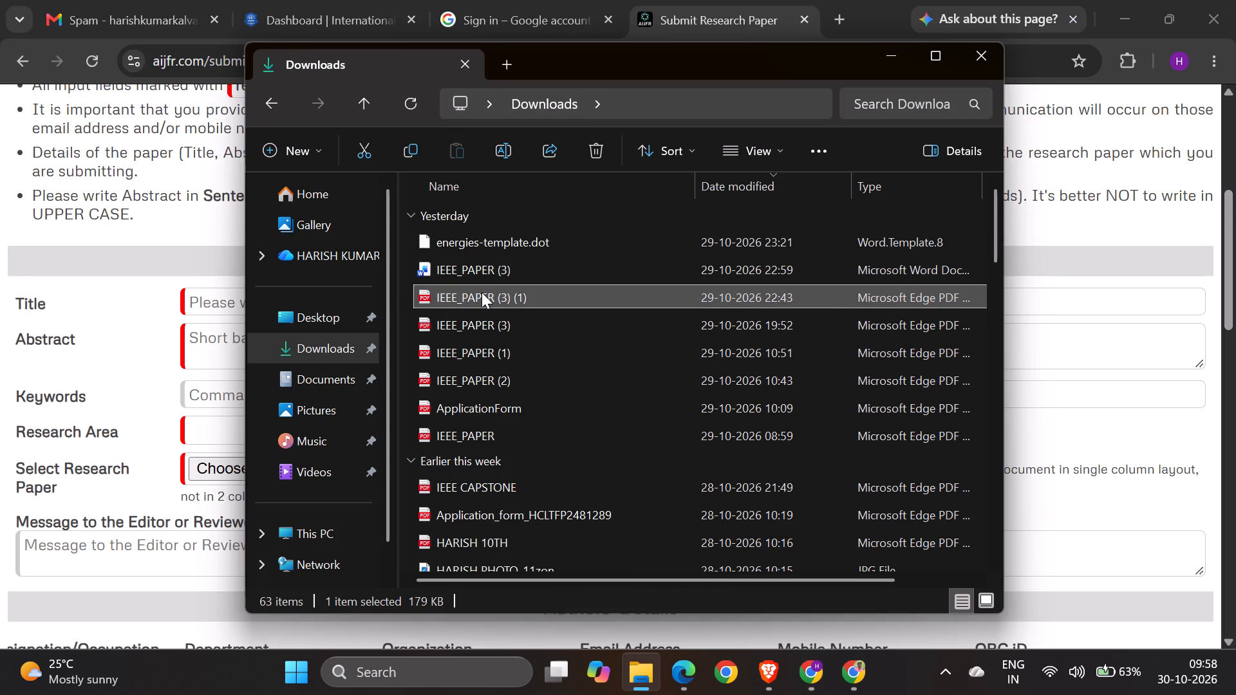
triple_click(482, 292)
scroll(415, 195, up, 2)
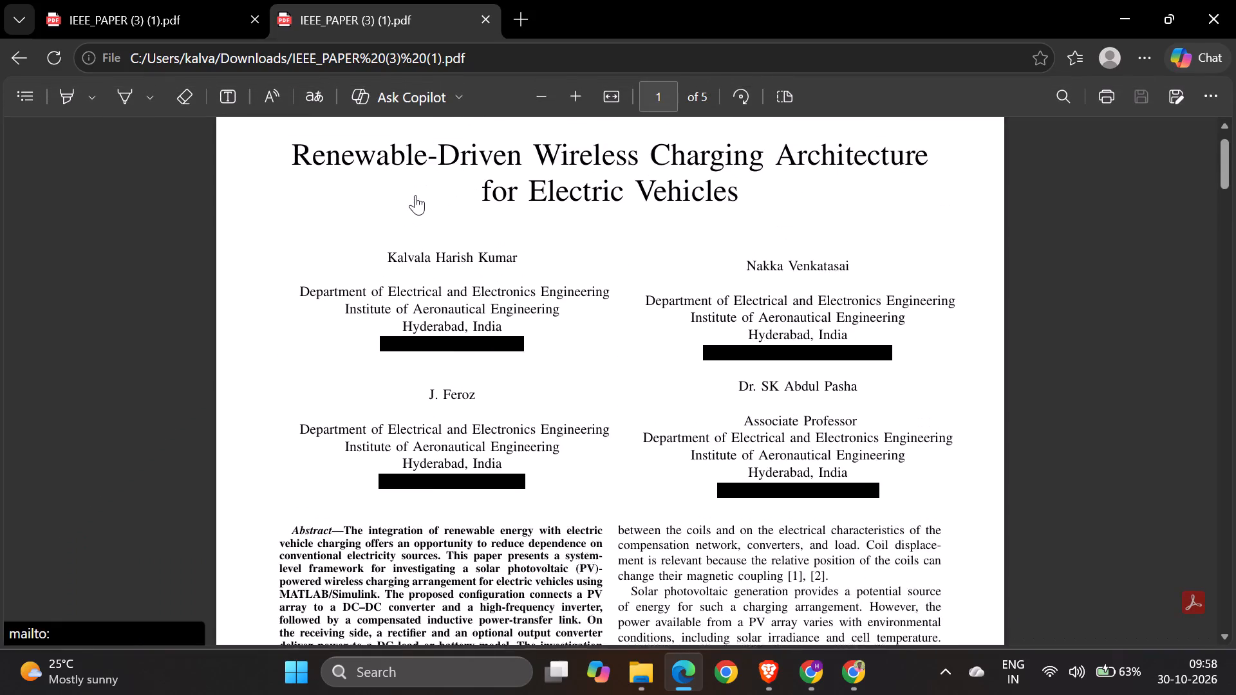
drag(289, 163, 709, 218)
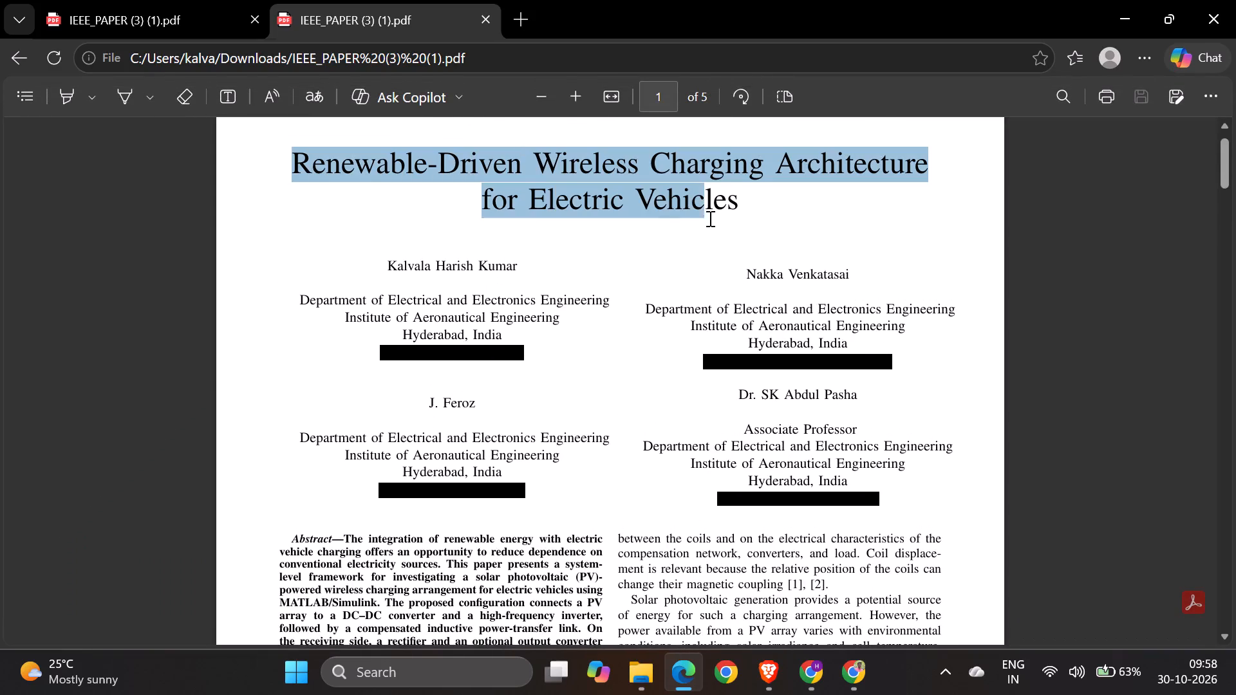
drag(709, 218, 737, 213)
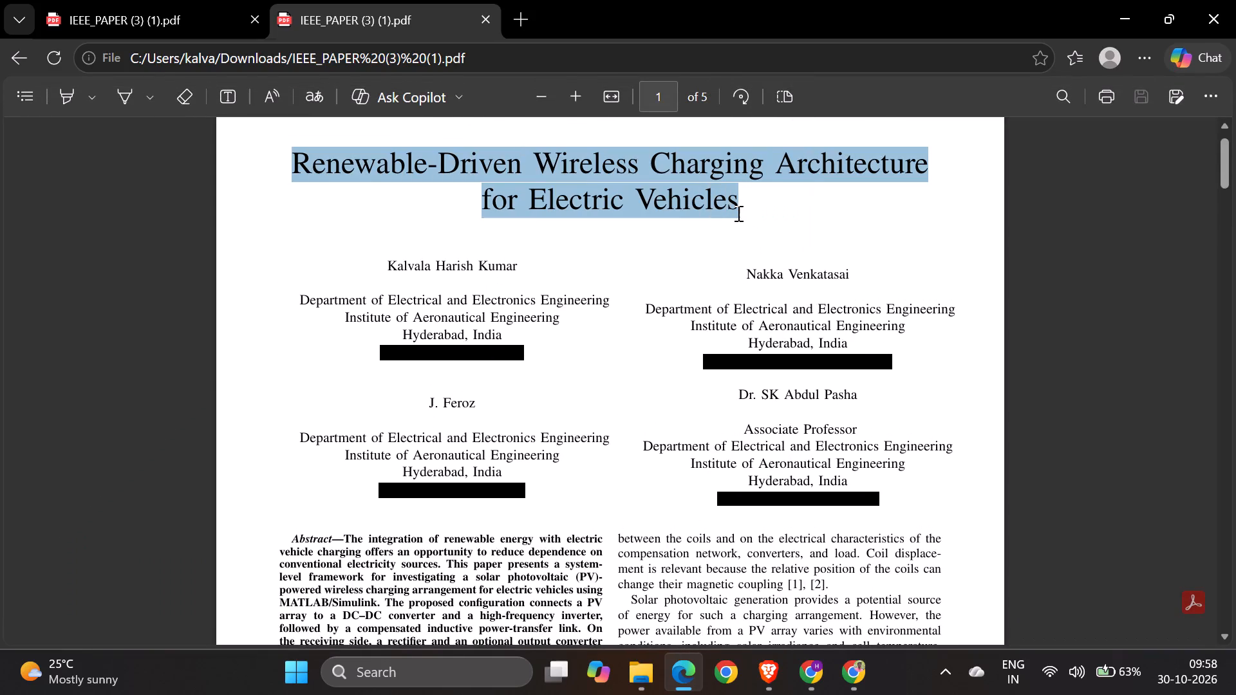
key(ctrl+c)
click(804, 575)
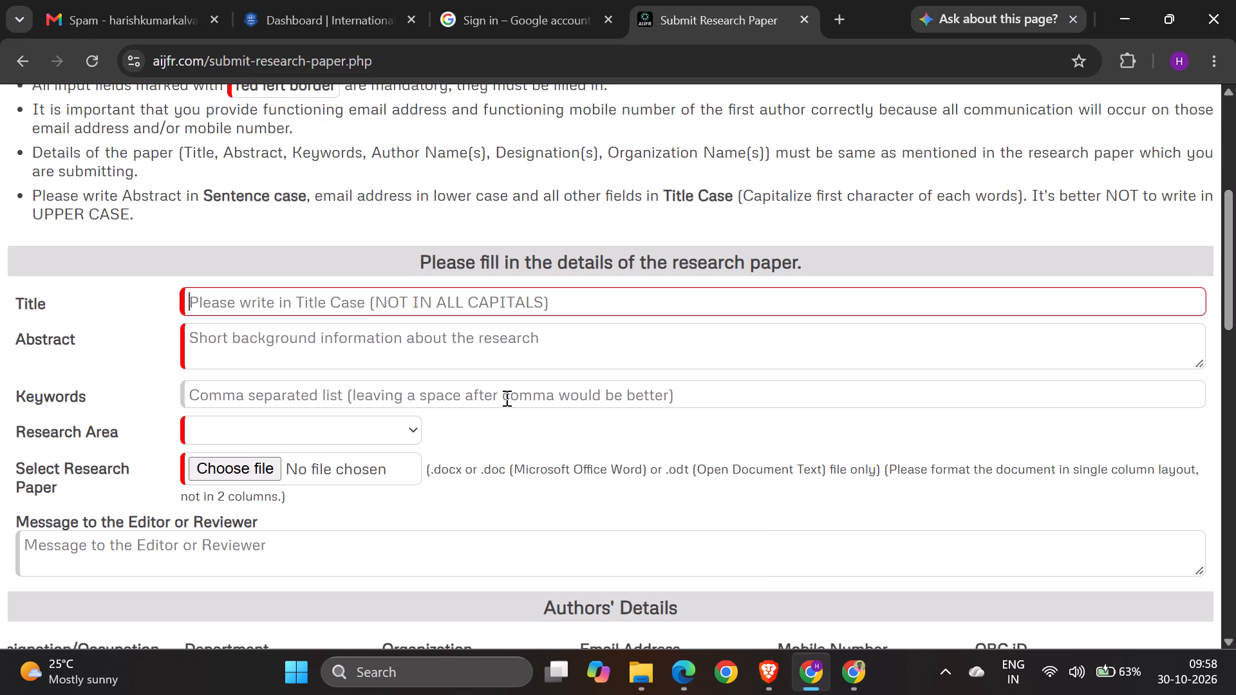
click(442, 312)
key(ctrl+v)
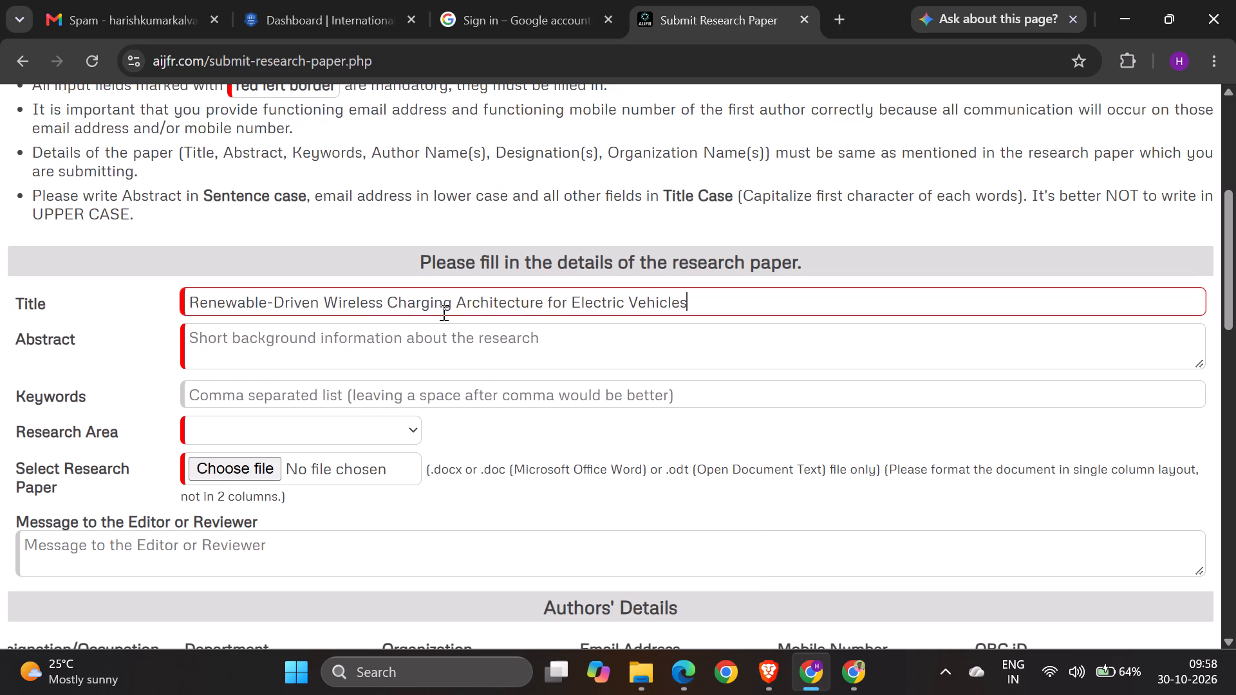
Insert the saved abstract from the clipboard history into the Abstract field and try to remove its leading dash.
click(394, 327)
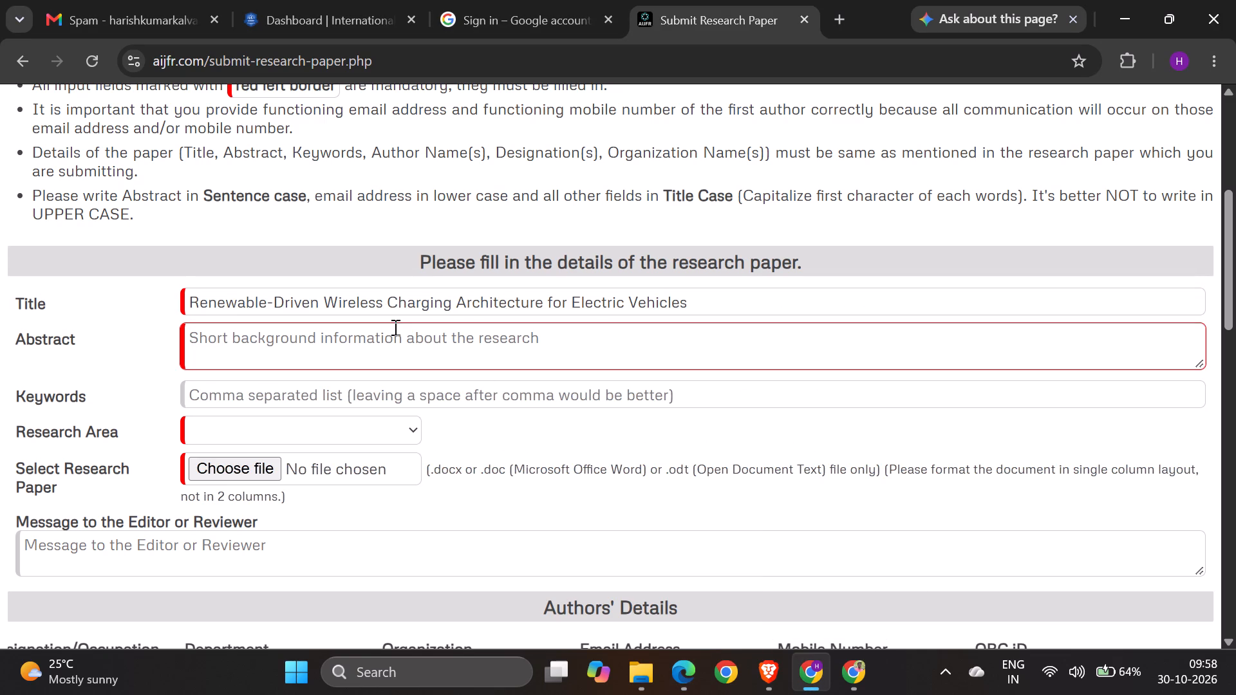
key(super+v)
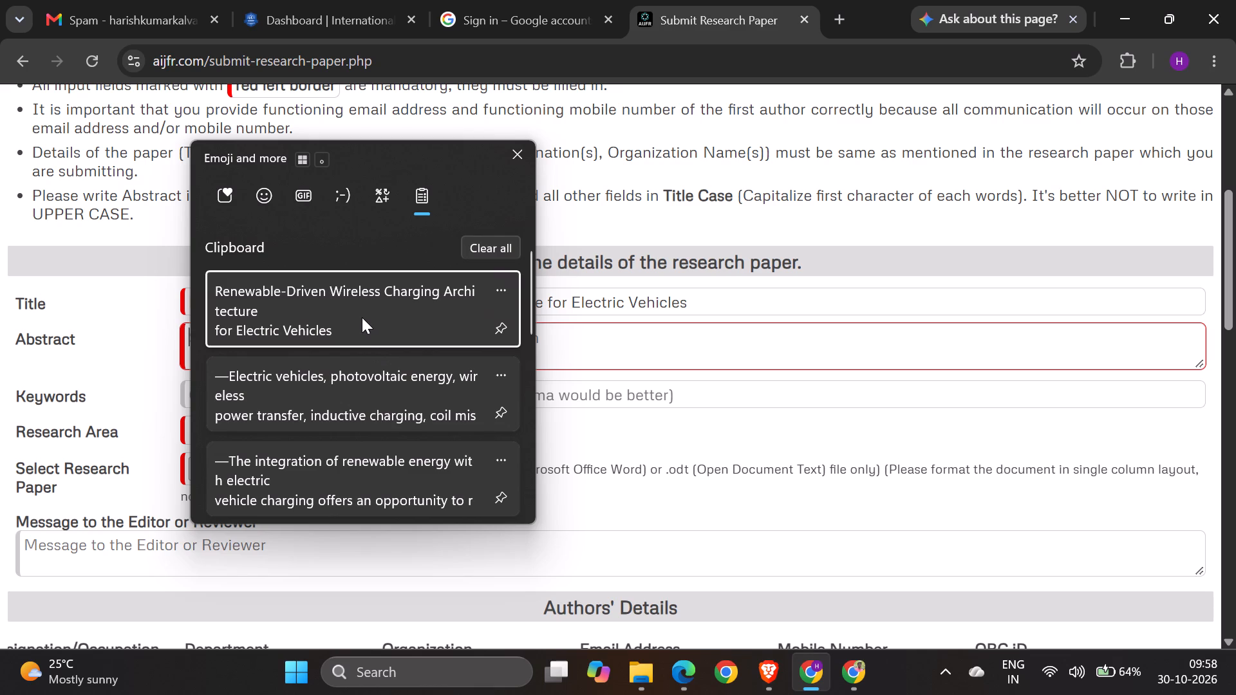
click(323, 463)
key(ctrl+v)
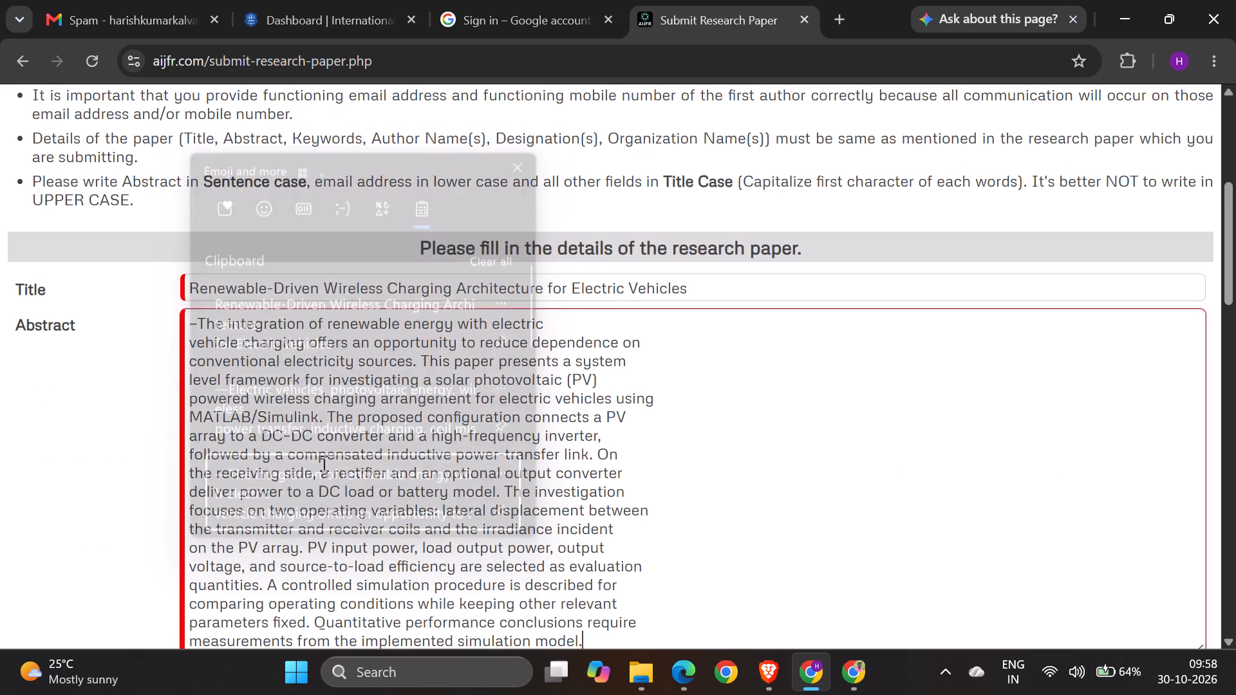
click(194, 330)
key(BackSpace)
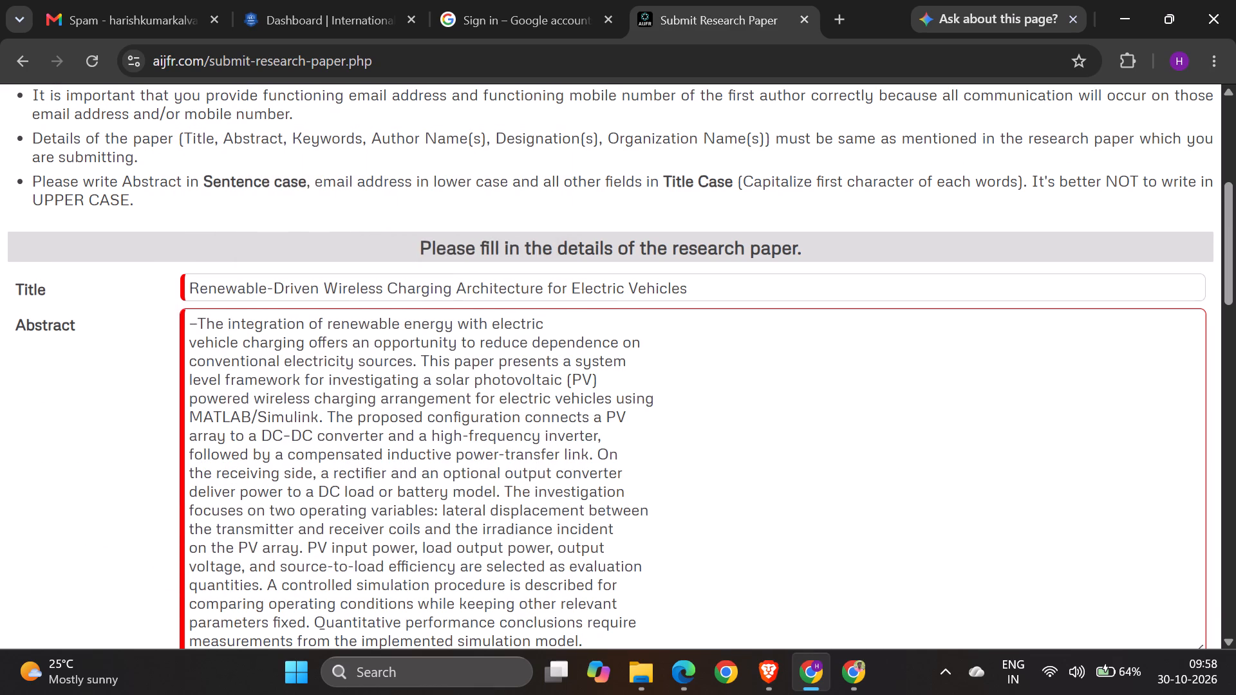
Fill the Keywords field with the saved keyword list from the clipboard history, without its leading dash.
scroll(194, 330, down, 4)
scroll(194, 330, up, 1)
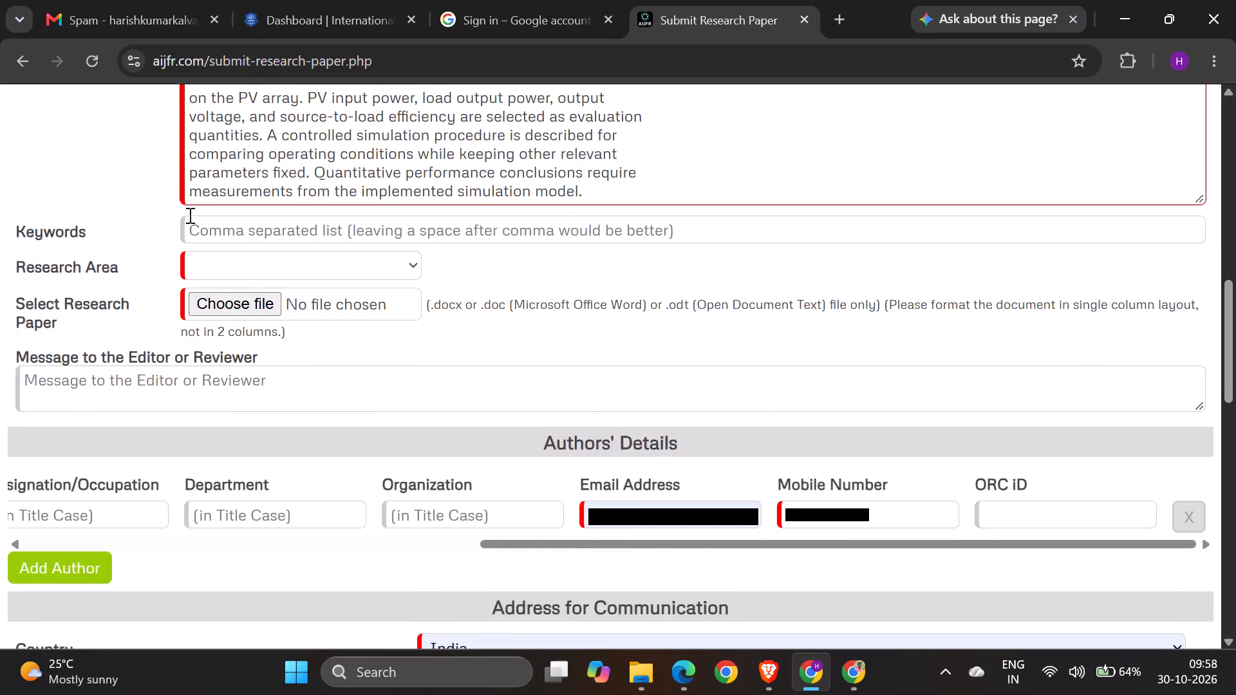
click(224, 230)
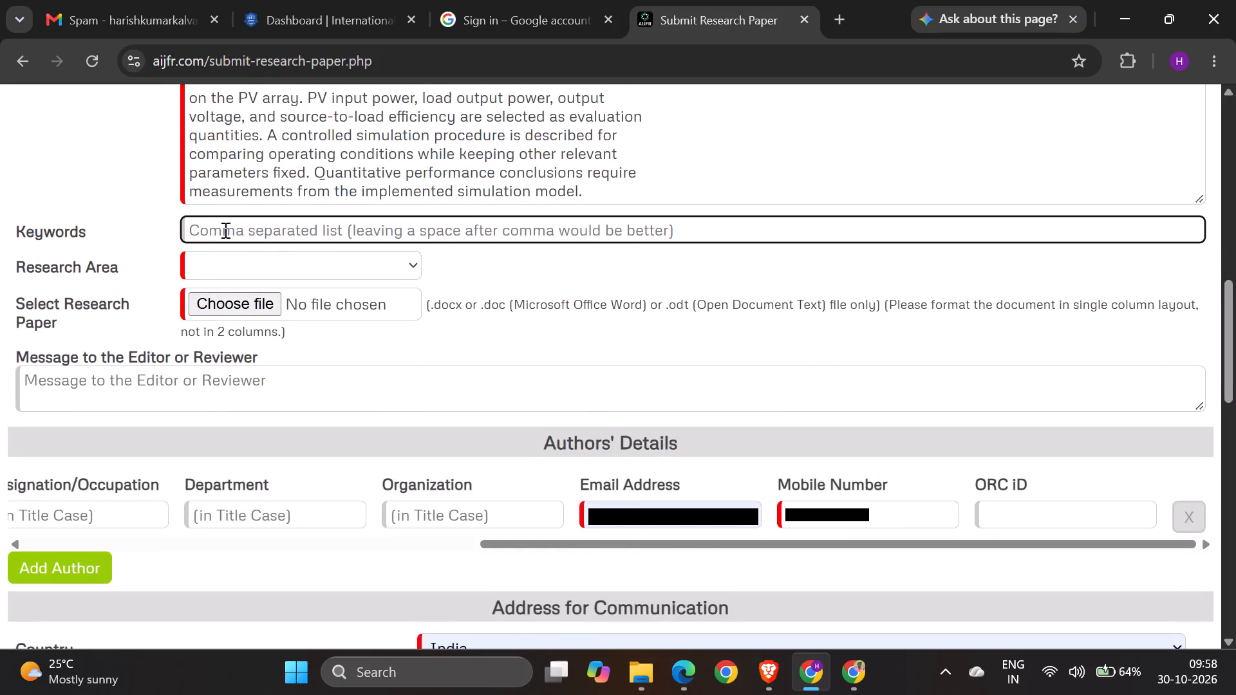
key(super+v)
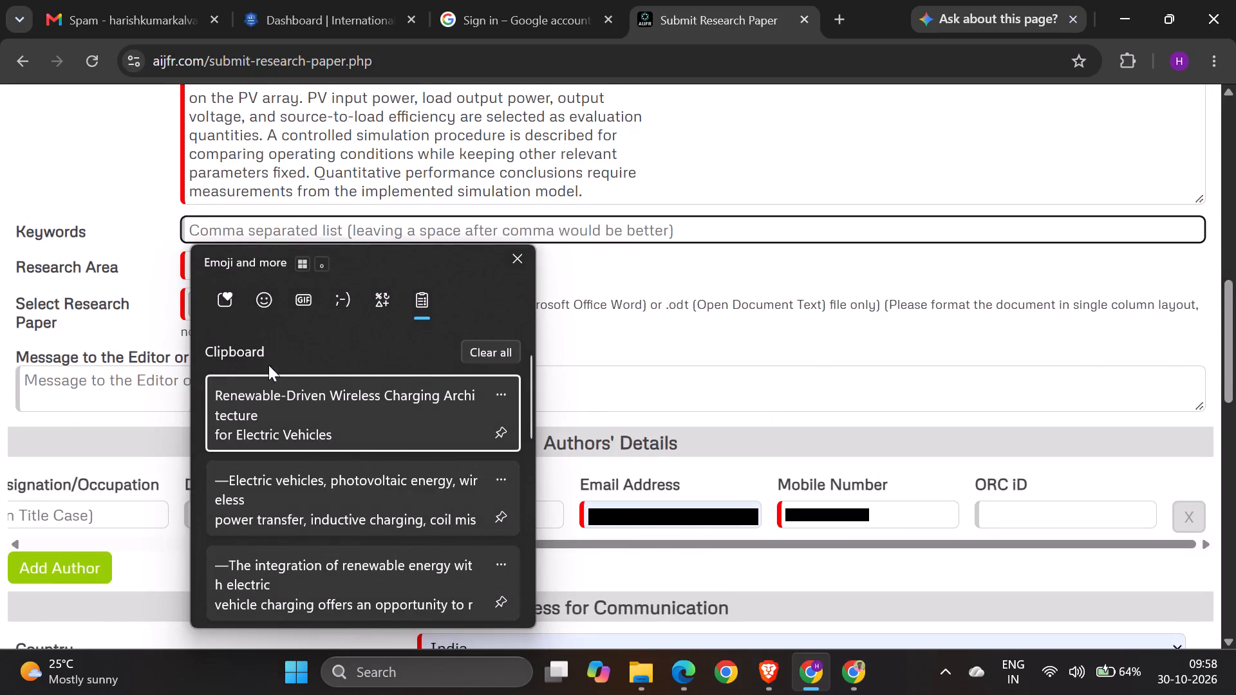
click(284, 478)
key(ctrl+v)
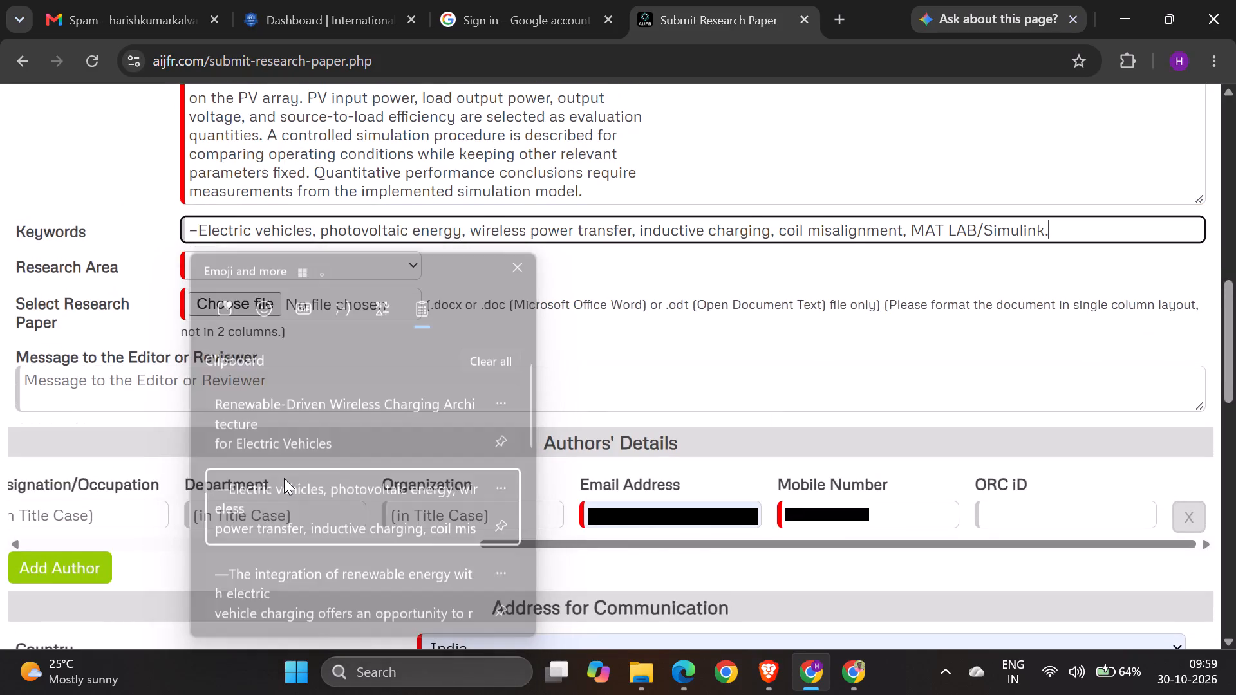
click(189, 232)
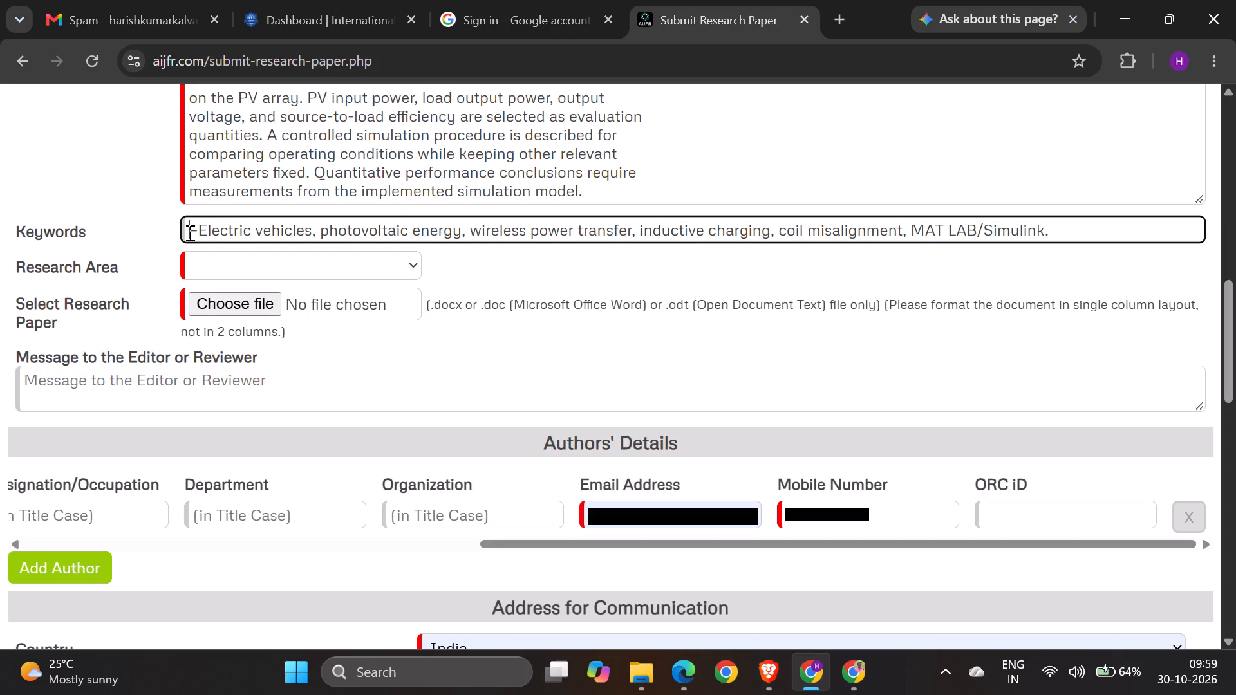
key(BackSpace)
key(Delete)
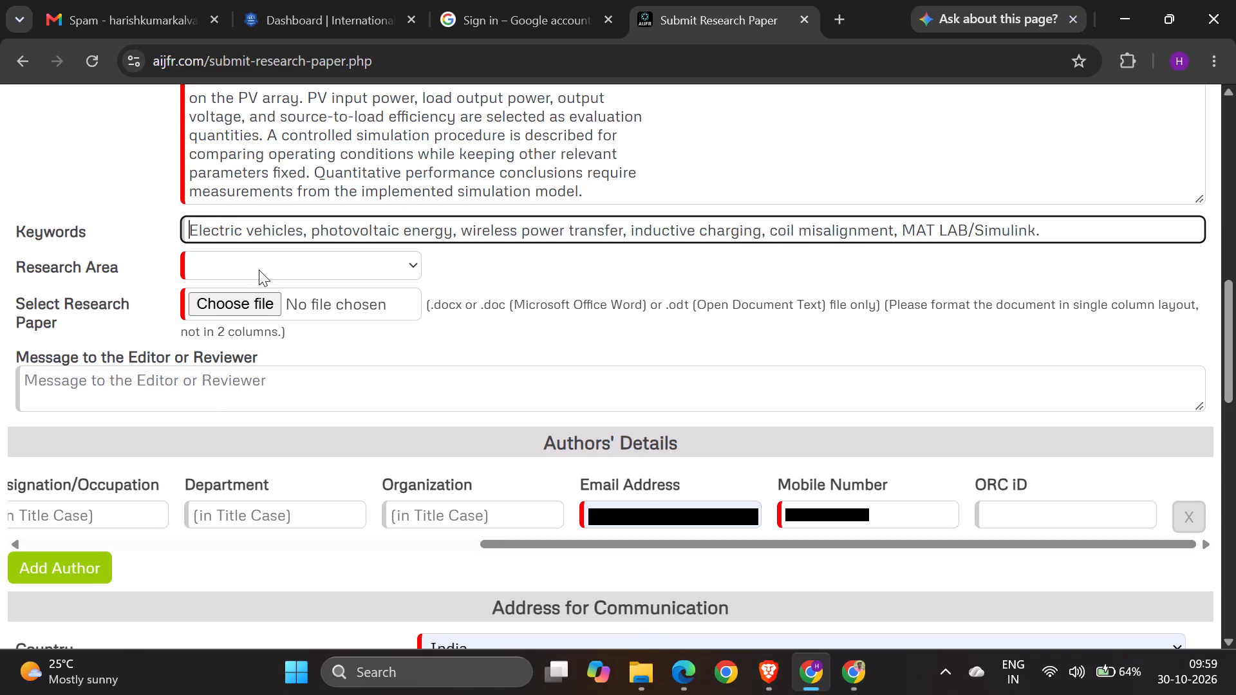
Set the paper's Research Area to Engineering.
click(259, 270)
scroll(252, 328, down, 2)
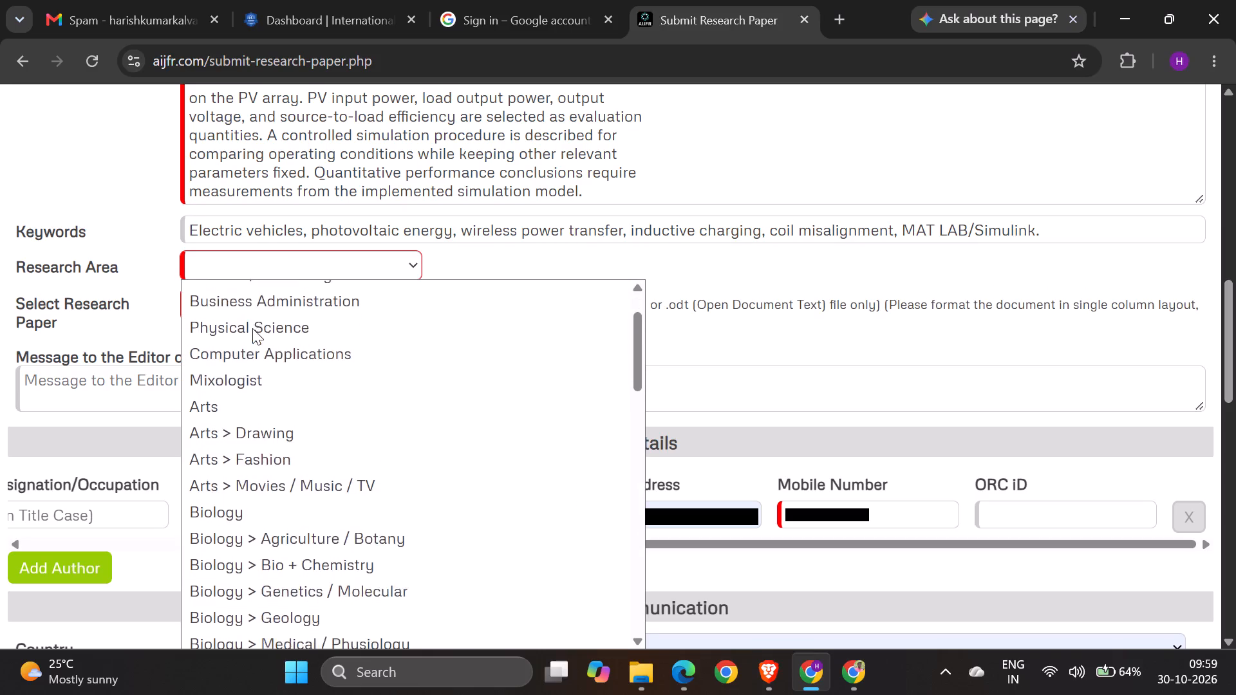
scroll(252, 328, down, 6)
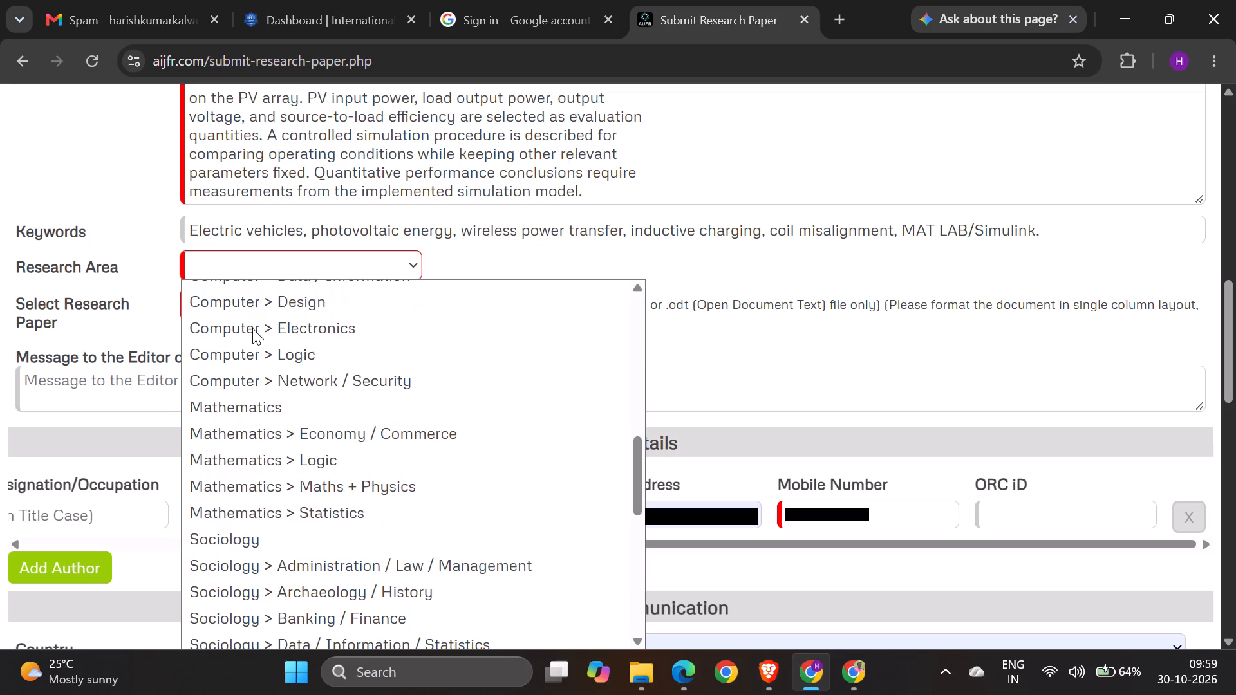
scroll(252, 328, down, 1)
scroll(249, 357, up, 3)
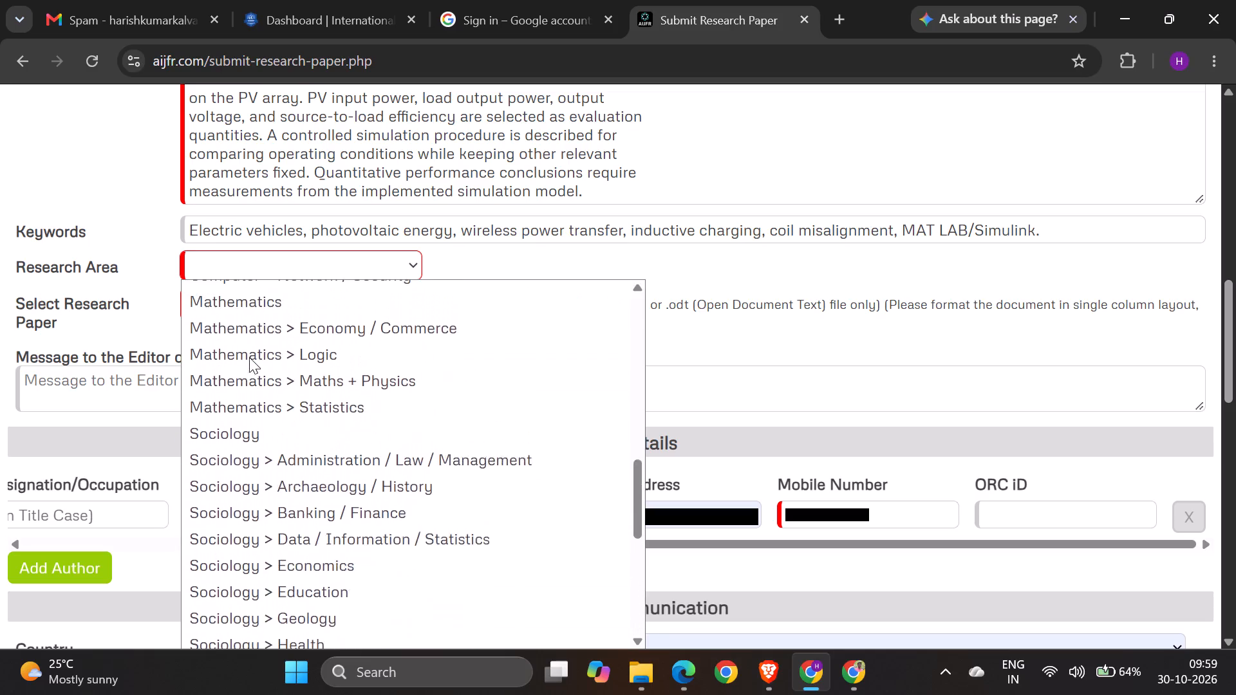
scroll(249, 357, up, 5)
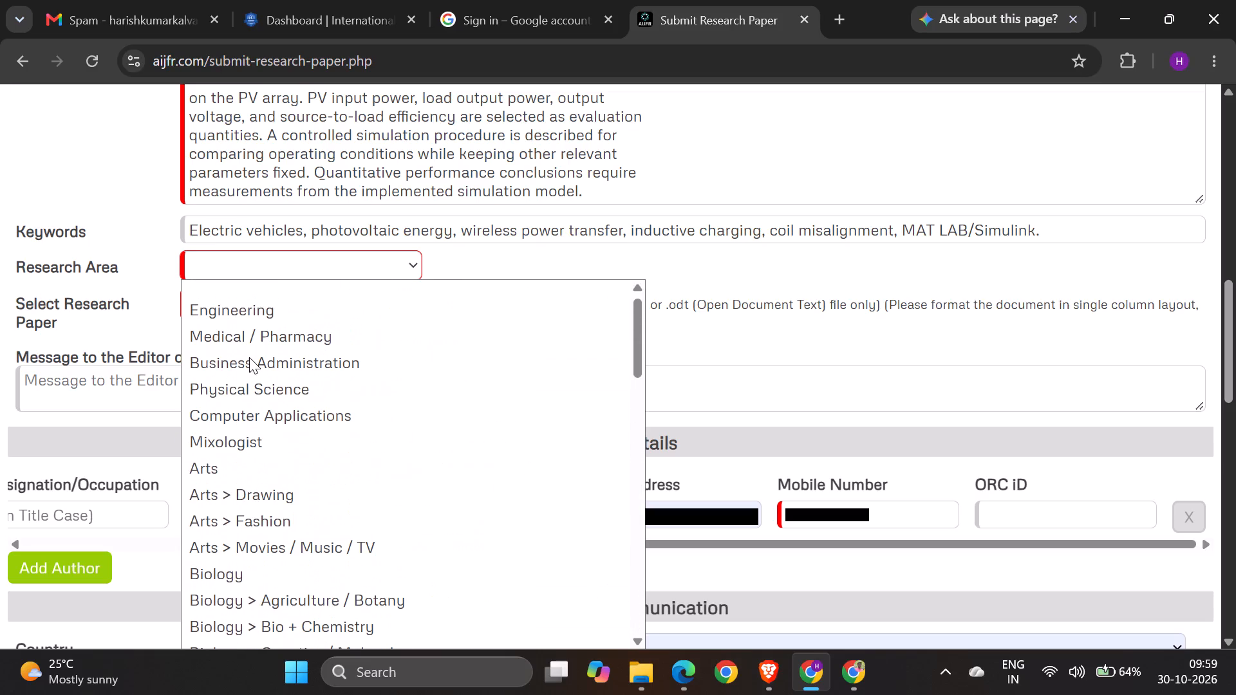
click(239, 319)
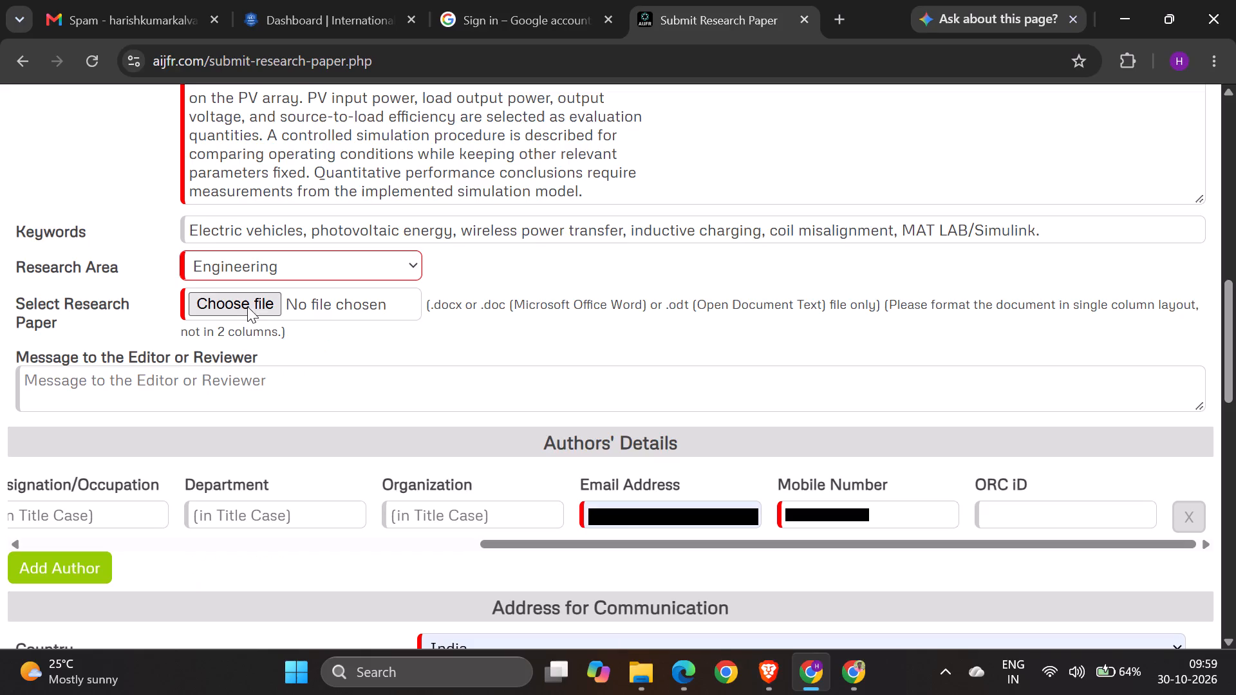
Attach the Word document IEEE_PAPER (3) from Downloads as the research paper file.
click(259, 299)
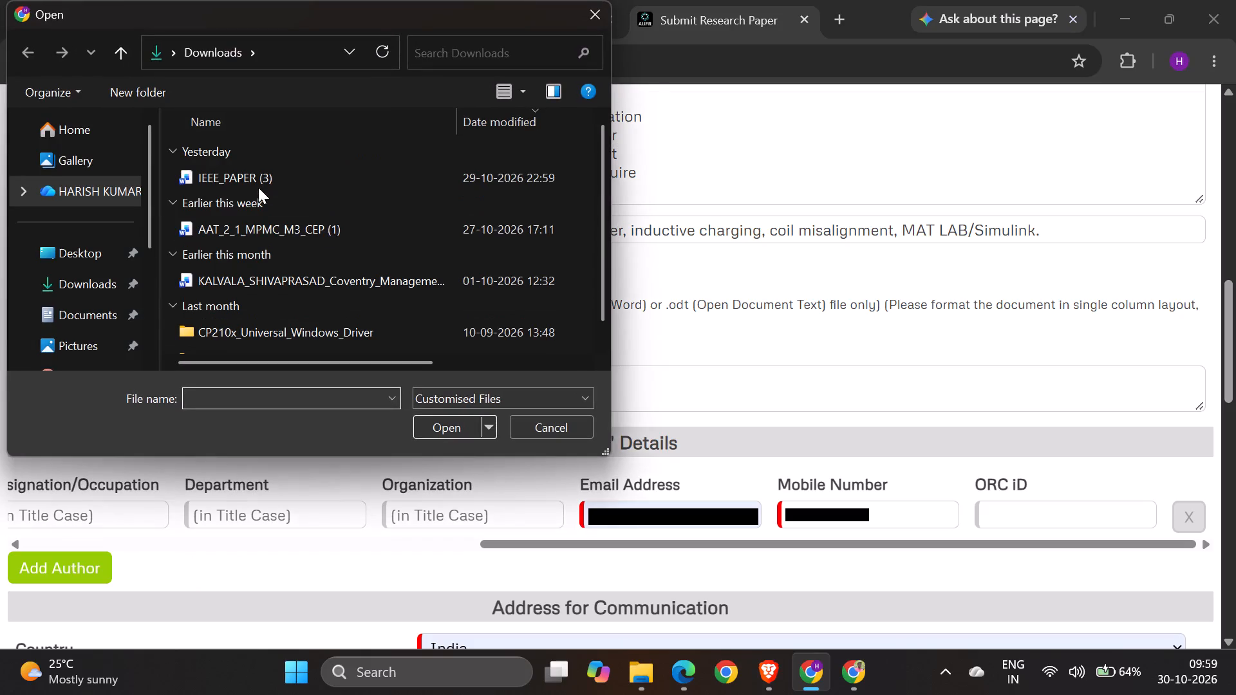
click(258, 183)
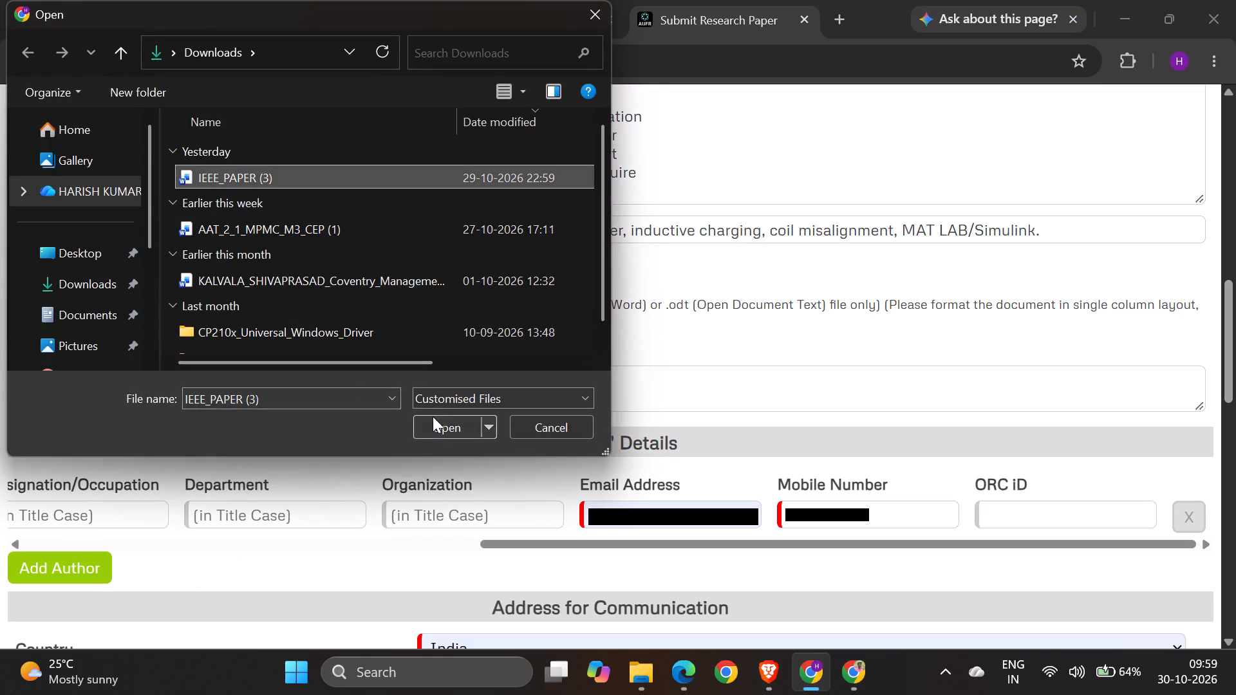
click(433, 416)
Agree to the journal/website's policies and submit the research paper.
scroll(327, 351, down, 1)
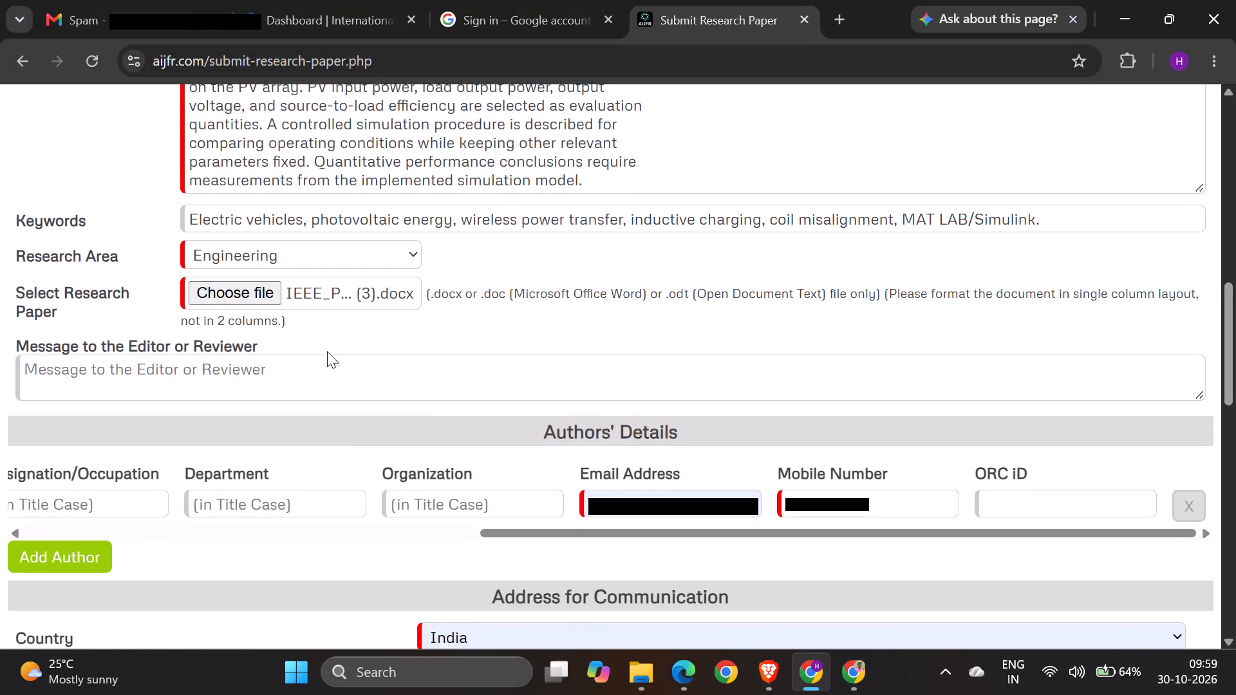
scroll(327, 351, down, 3)
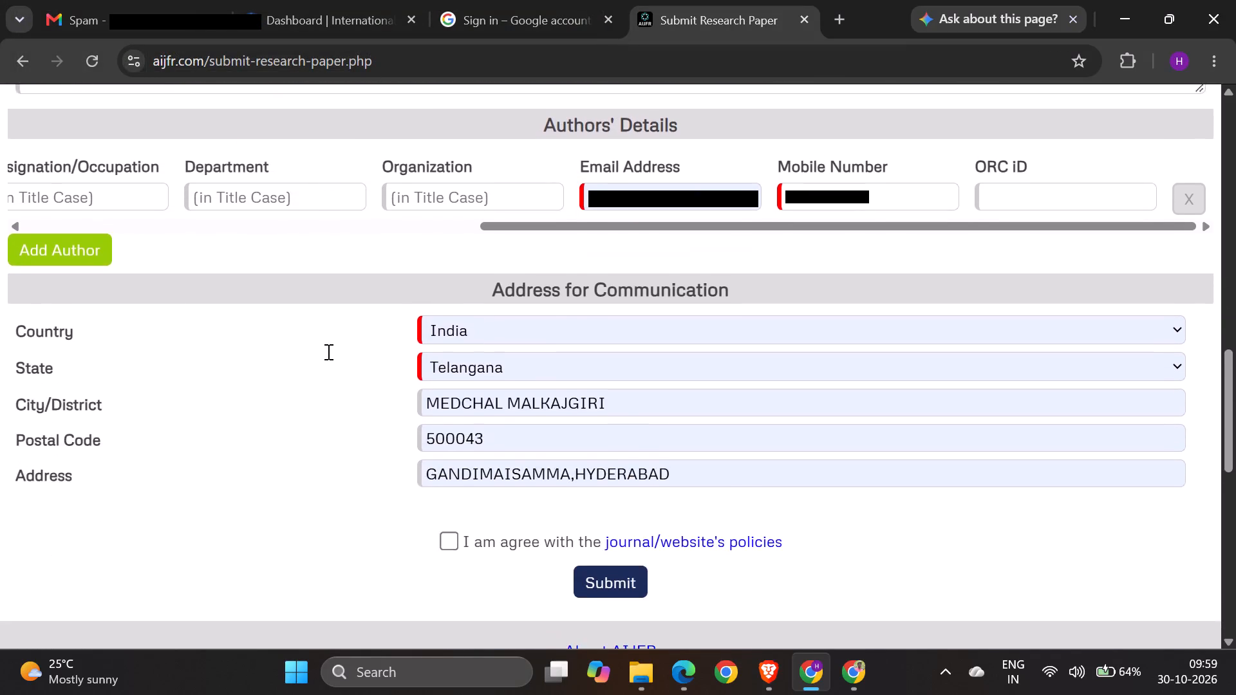
scroll(327, 351, down, 1)
click(447, 301)
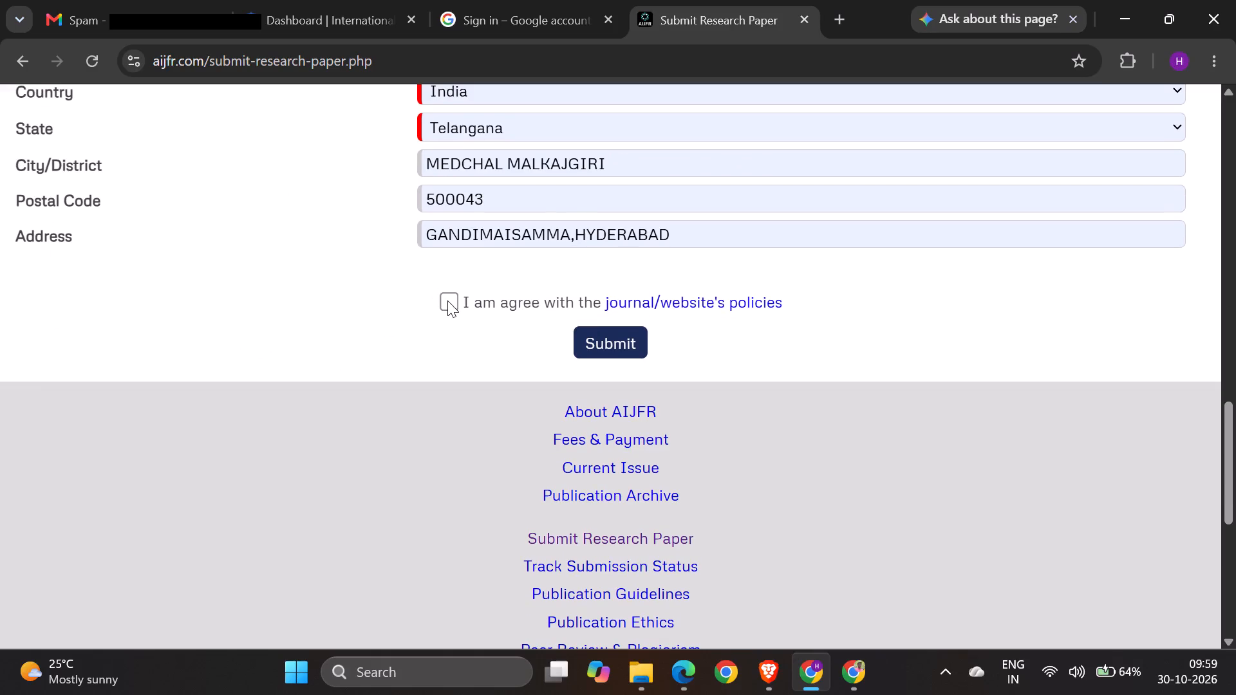
click(632, 339)
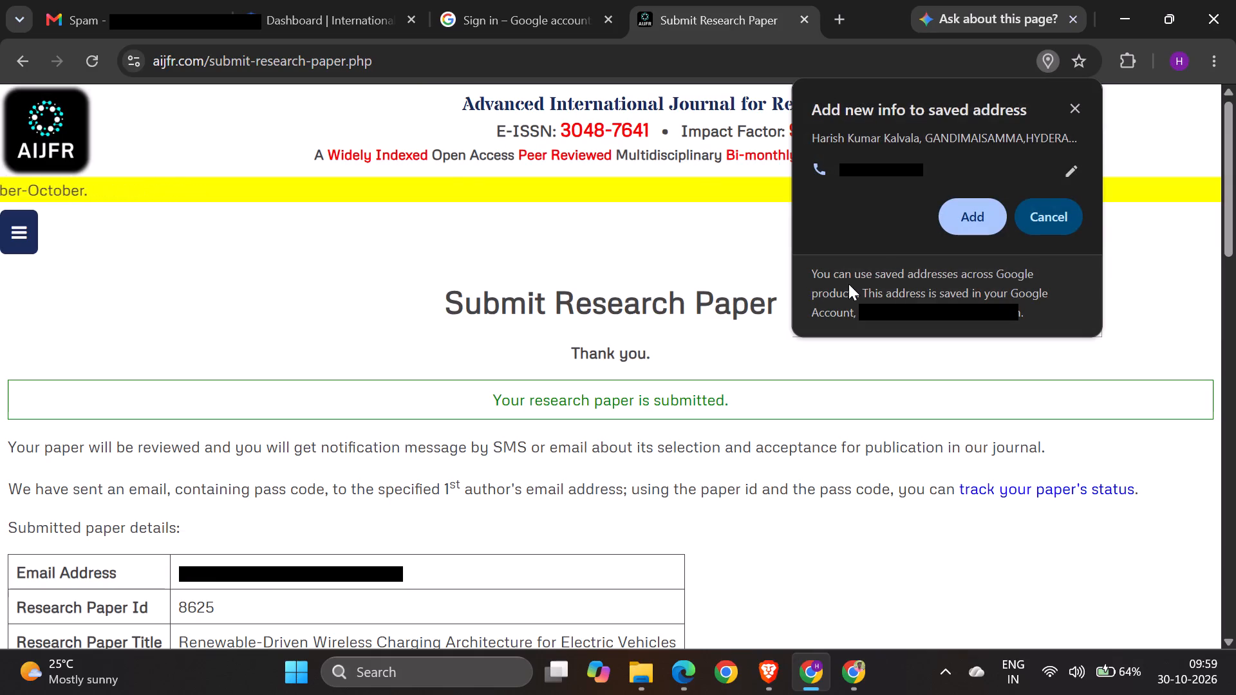
Review the submission confirmation page, including the submitted paper details, publication fee, remaining steps and other services.
scroll(459, 414, down, 1)
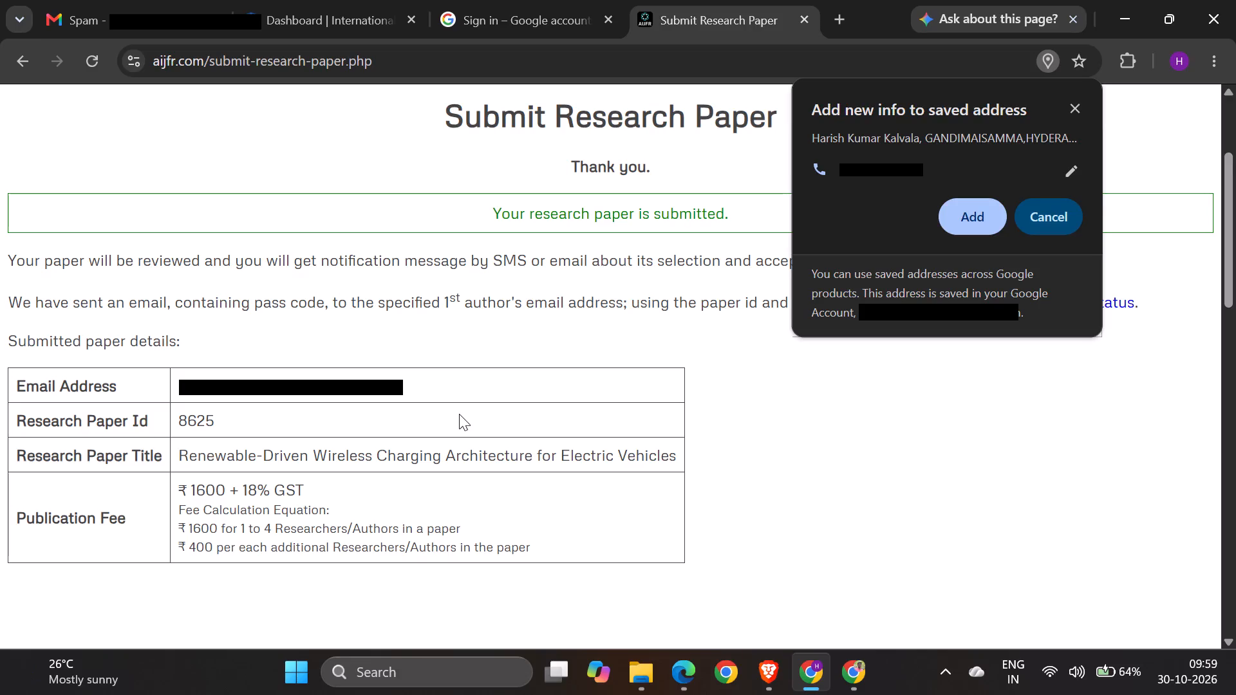
scroll(459, 414, down, 5)
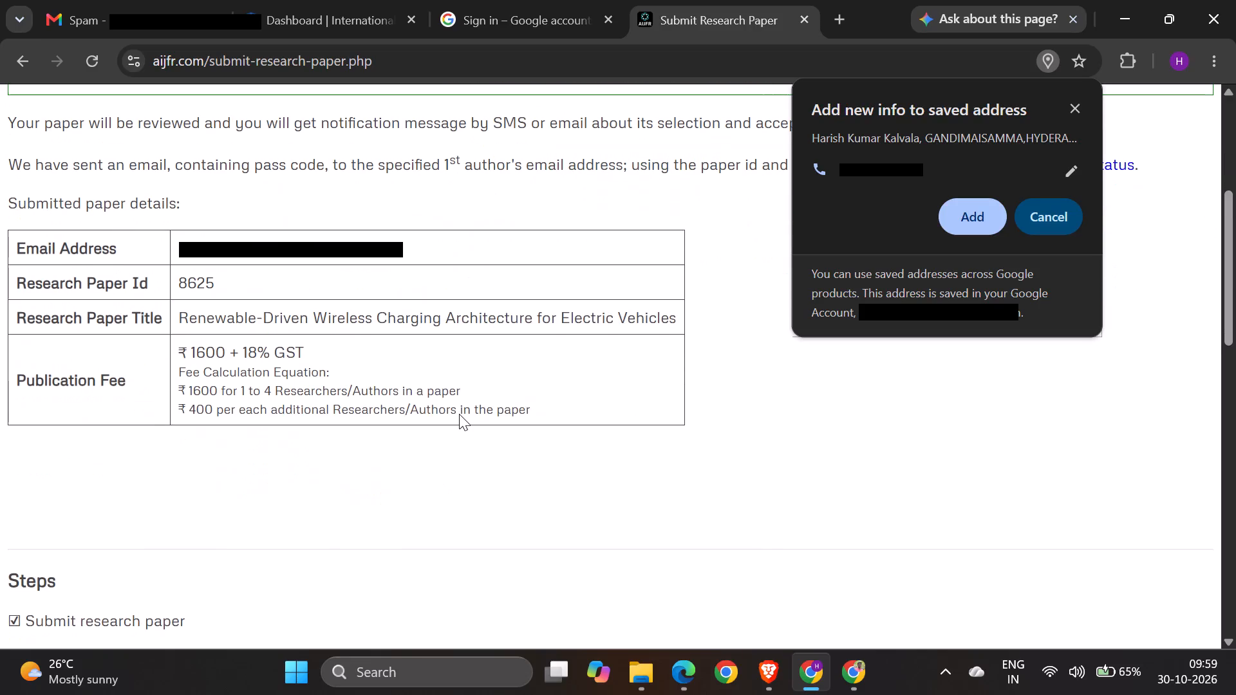
scroll(459, 414, down, 2)
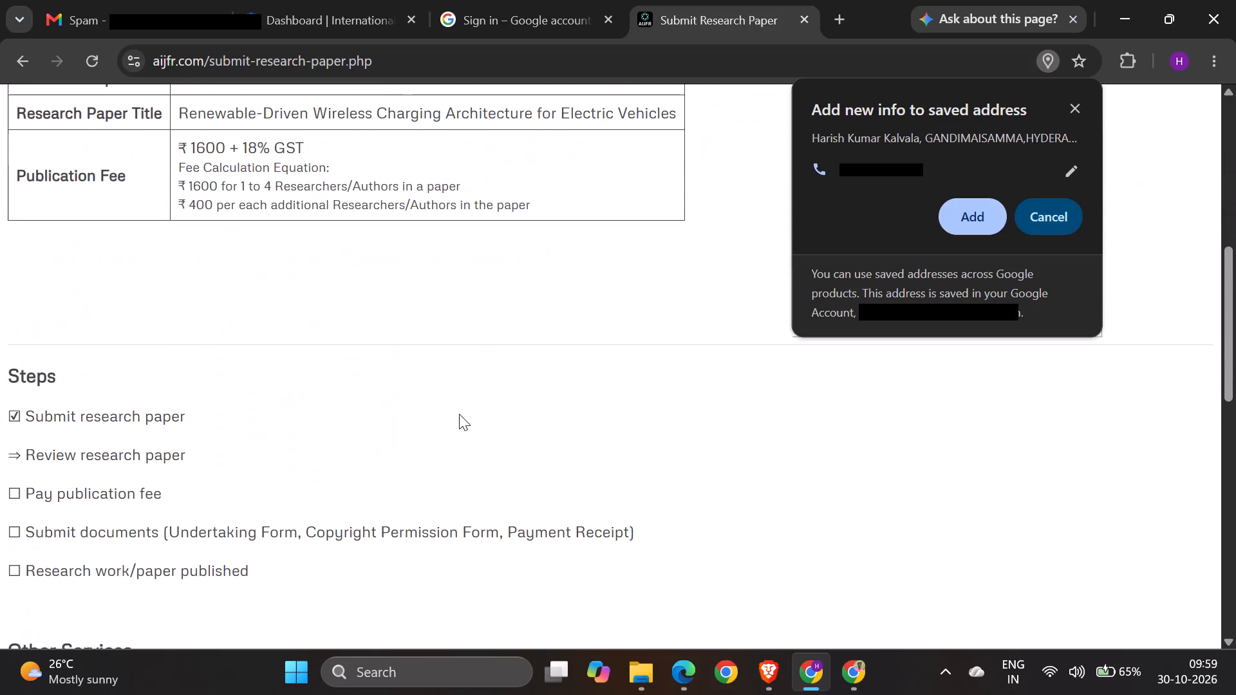
scroll(459, 414, down, 2)
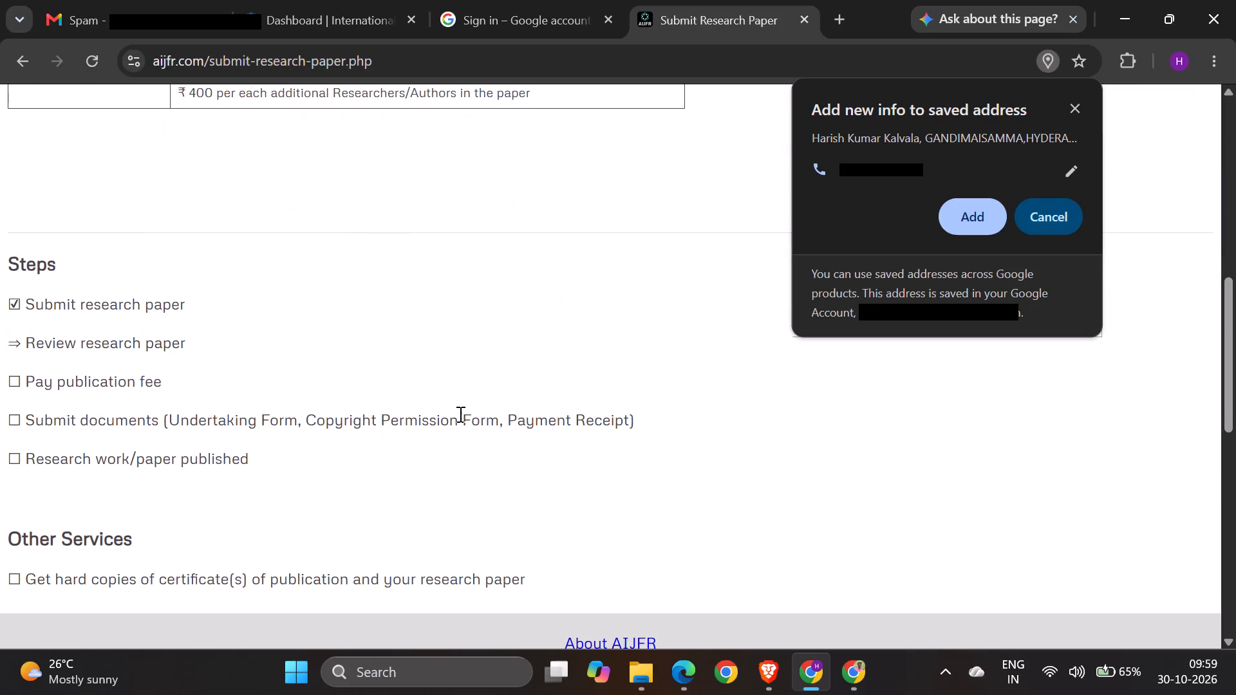
scroll(459, 414, down, 3)
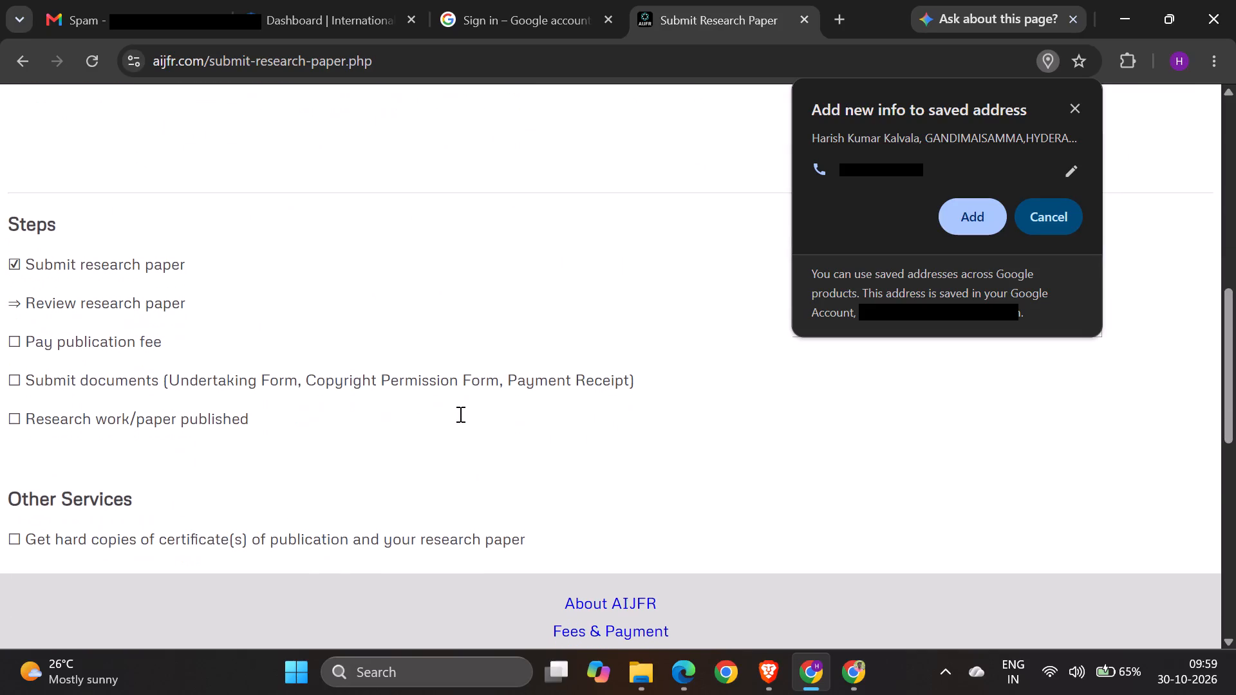
scroll(459, 414, down, 1)
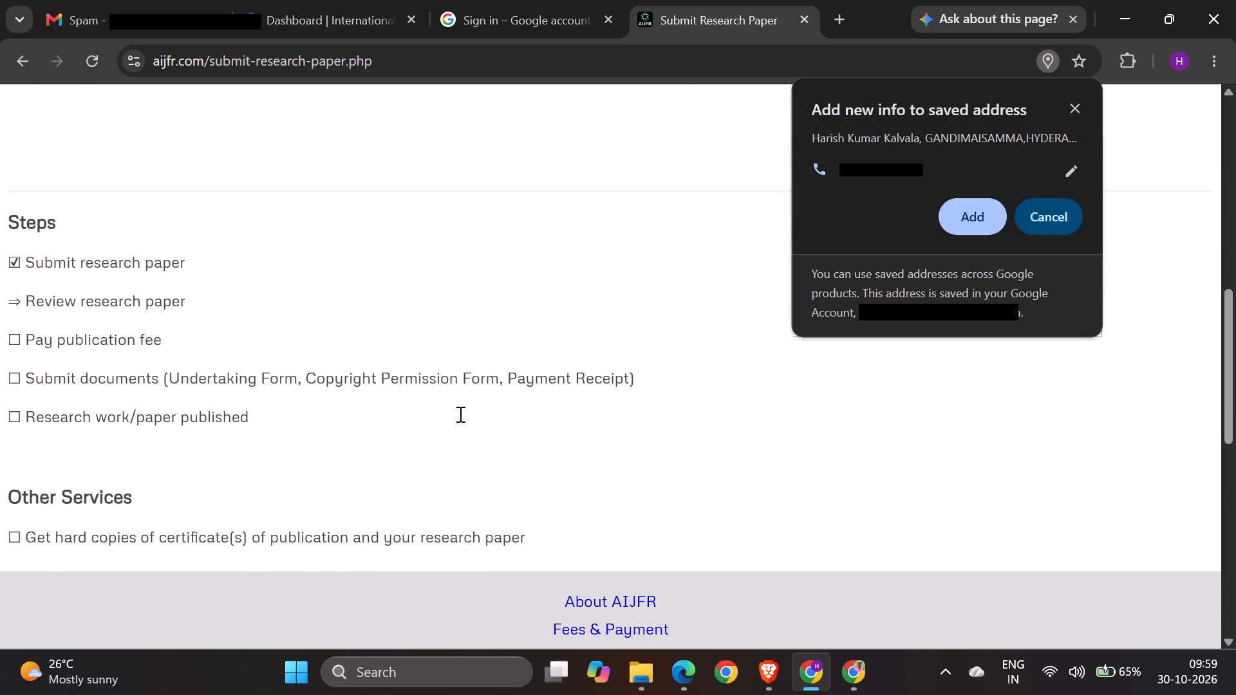
scroll(459, 414, down, 3)
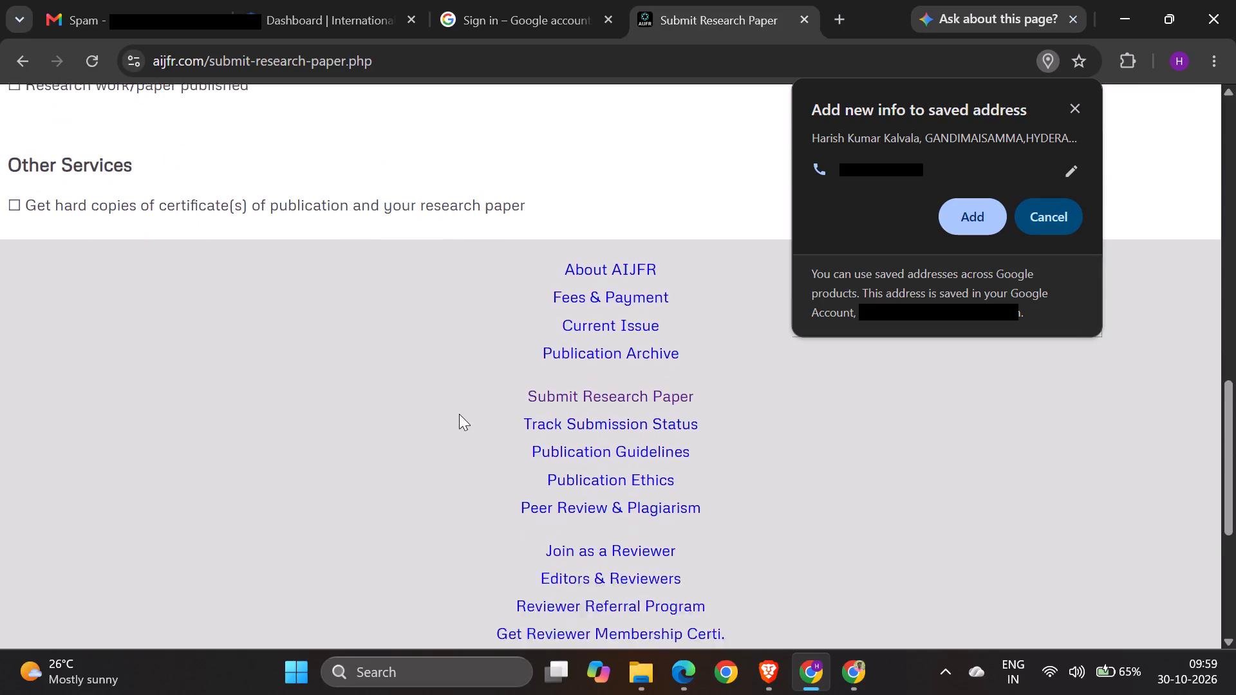
scroll(459, 414, down, 1)
scroll(459, 414, up, 1)
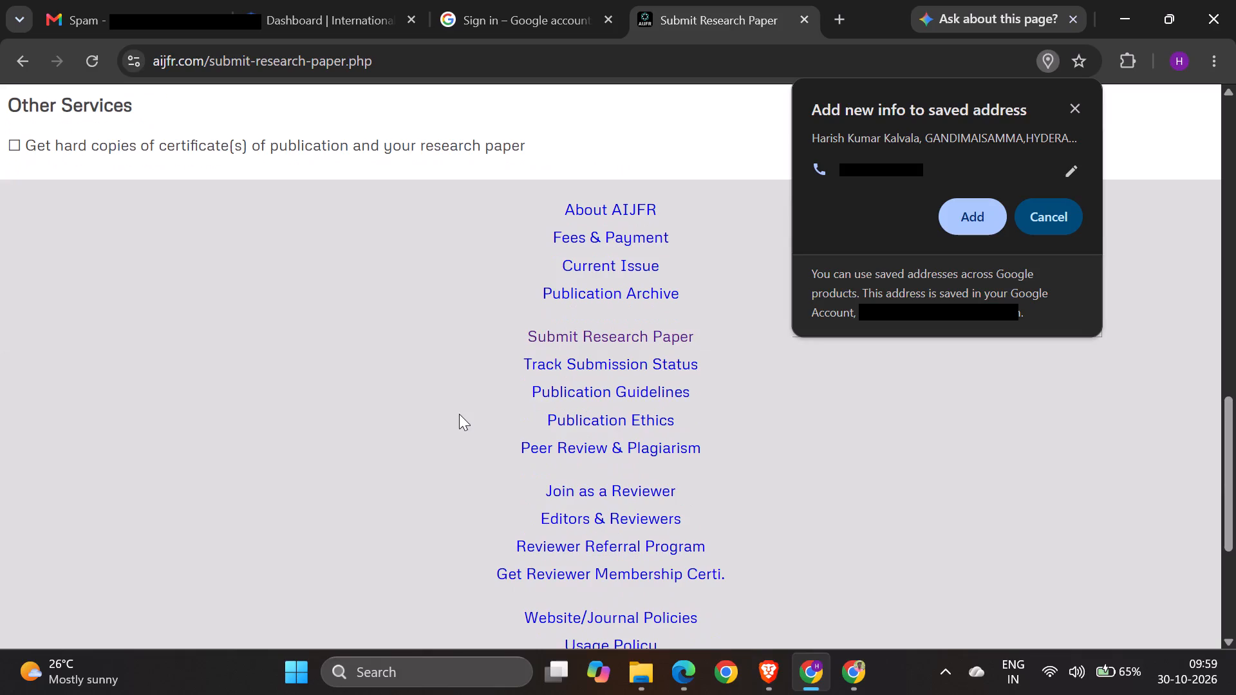
Dismiss the prompt to add new info to the saved address and review the submission confirmation with the submitted paper's details.
scroll(459, 414, up, 1)
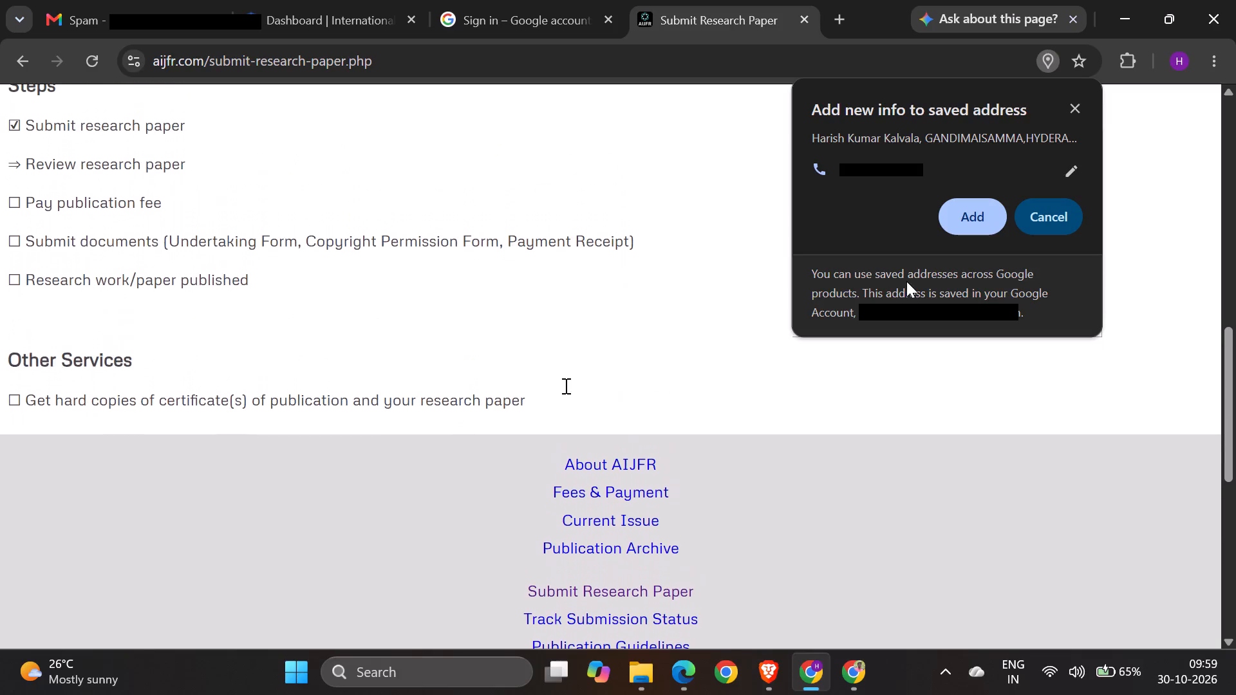
click(1069, 111)
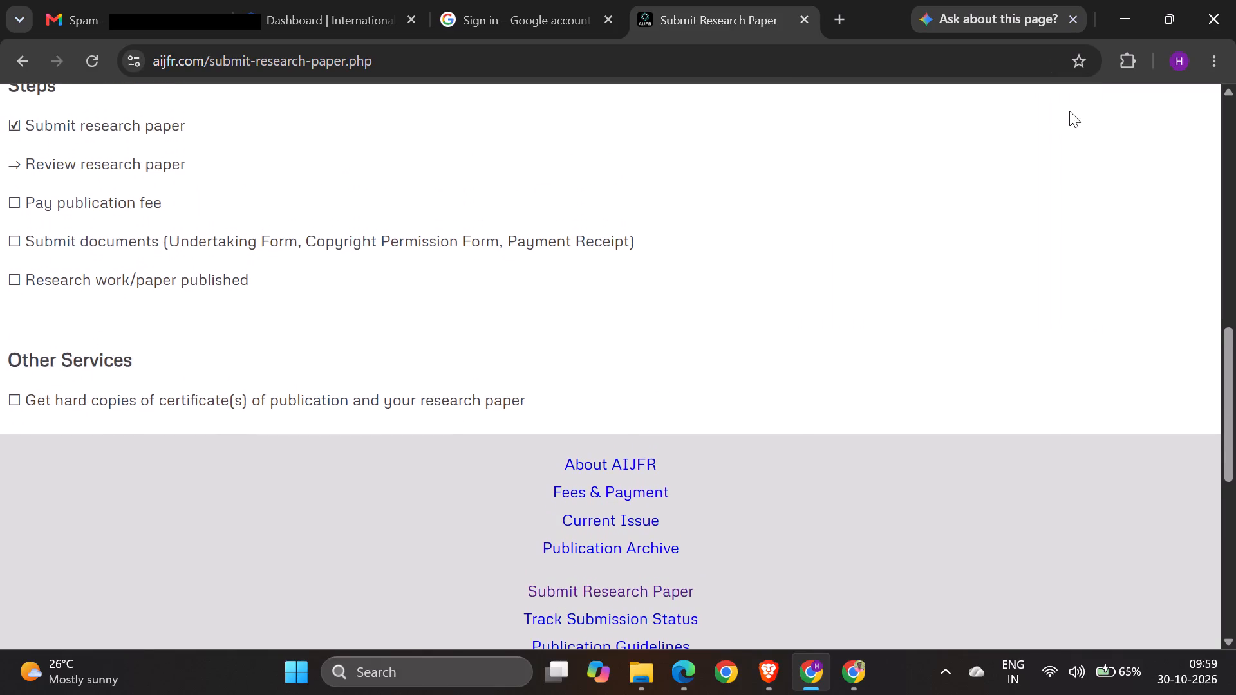
scroll(678, 286, up, 4)
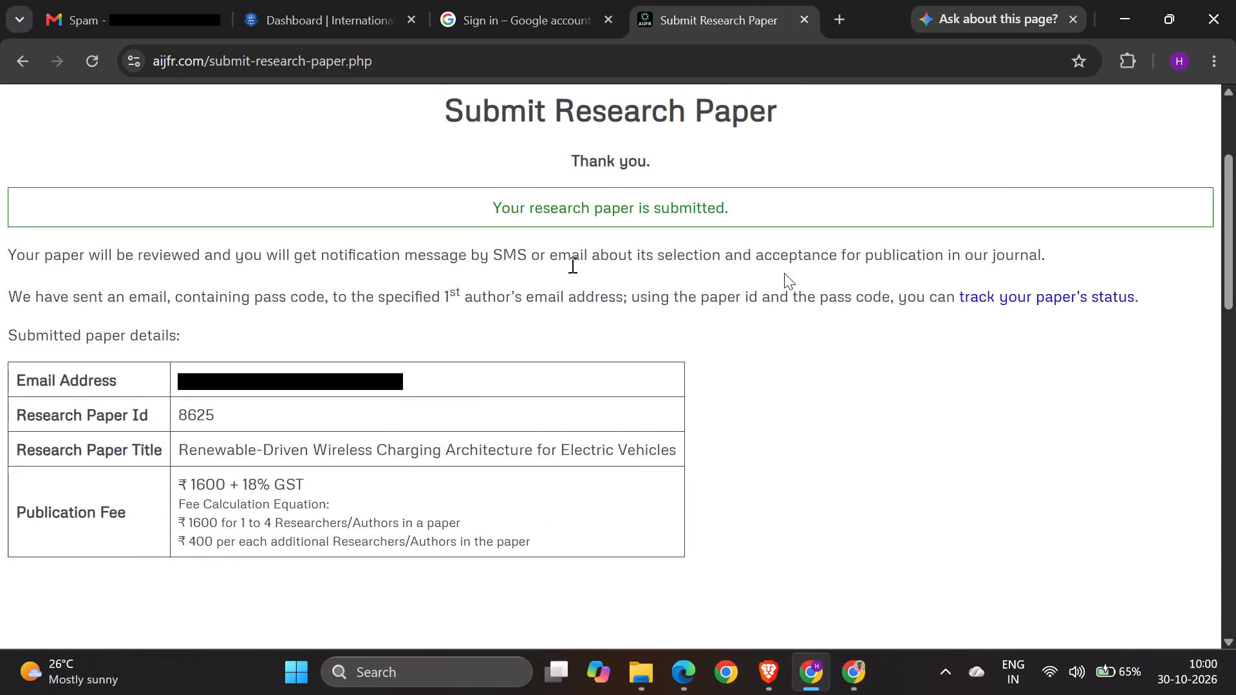
Review the rest of the AIJFR submission confirmation, including the submitted paper details, publication fee and the steps list.
scroll(784, 273, down, 1)
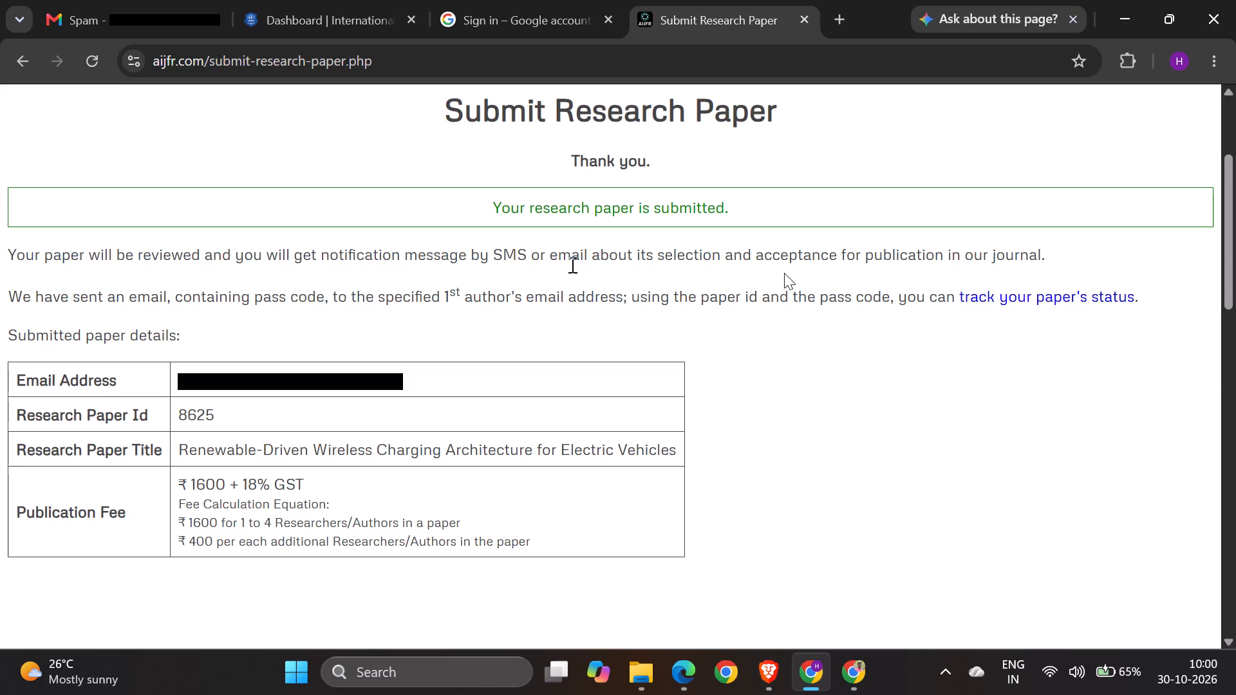
scroll(784, 273, down, 7)
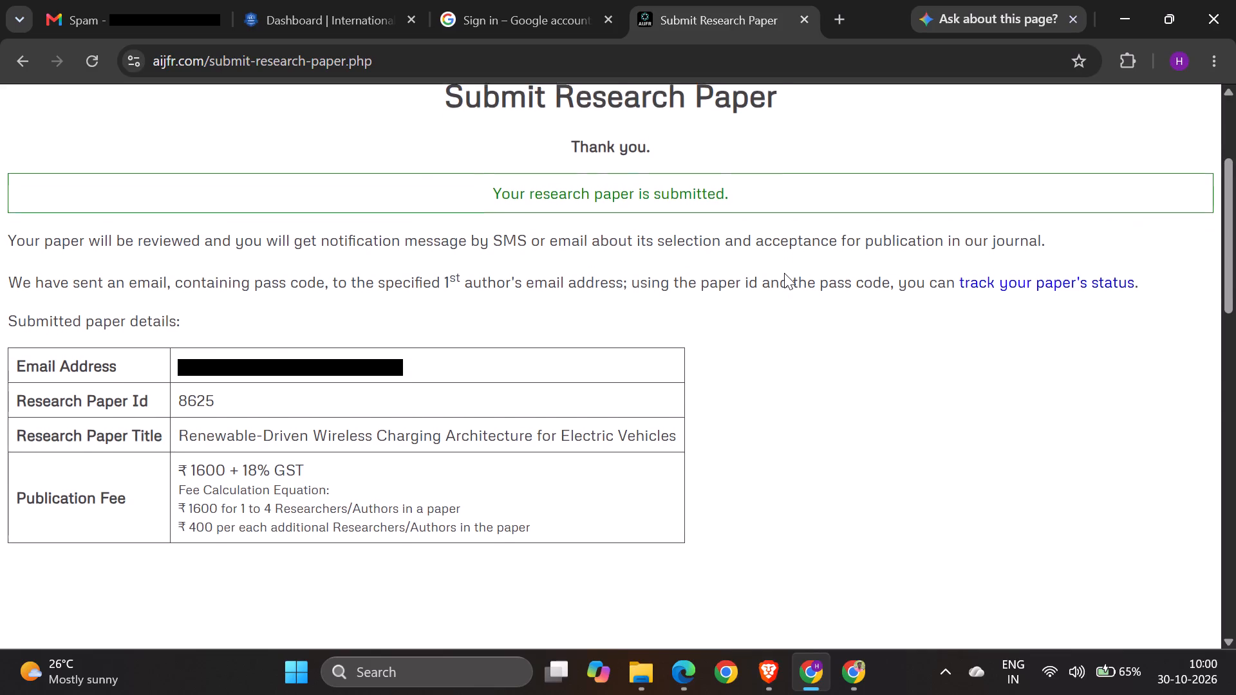
scroll(784, 273, down, 1)
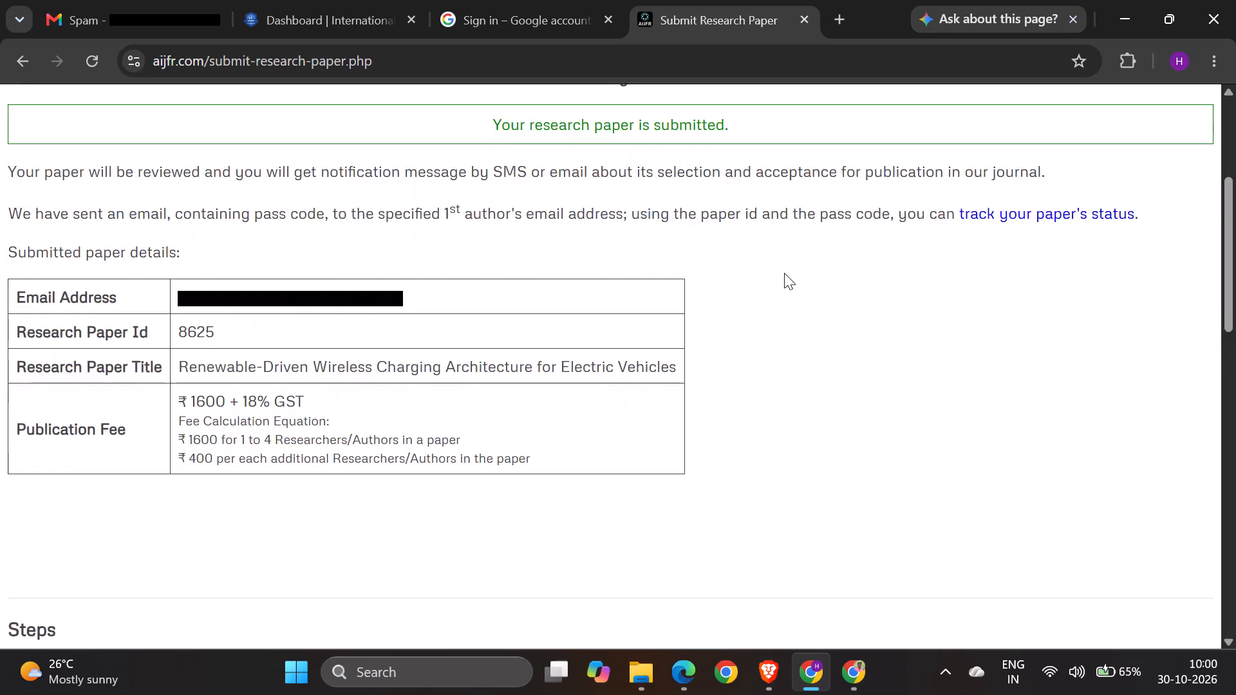
scroll(784, 273, down, 1)
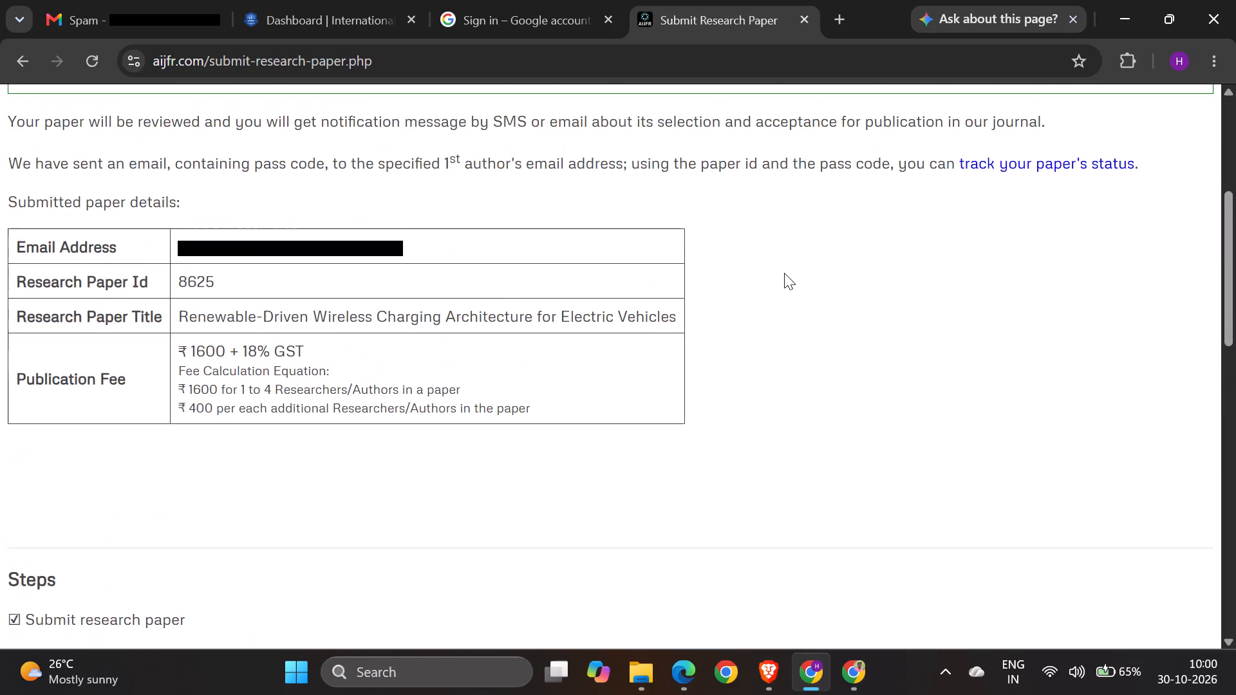